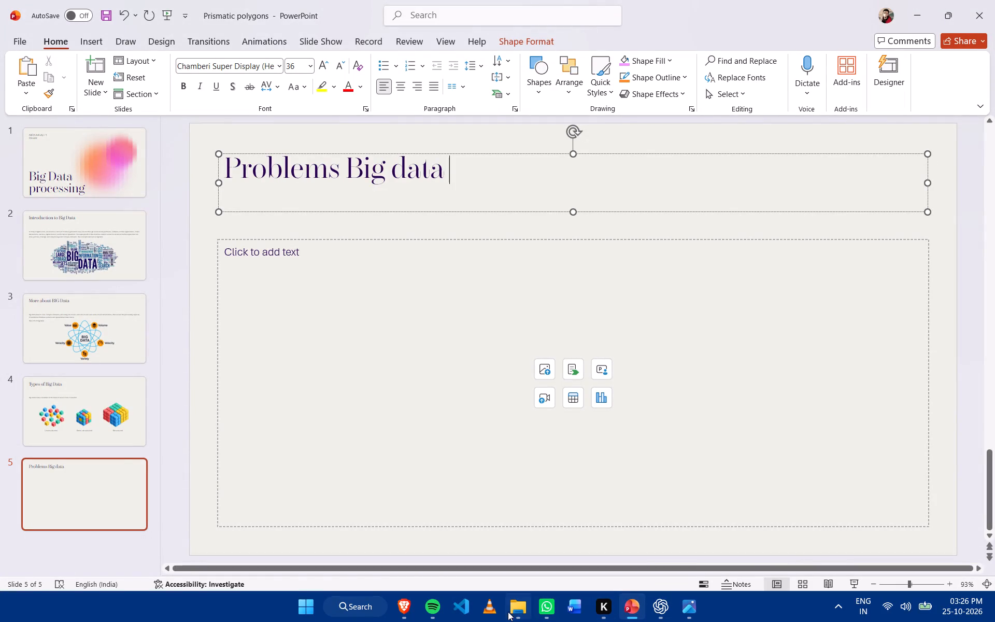
Switch to Spotify, start playback of the current song, and return to the presentation.
click(426, 610)
click(587, 429)
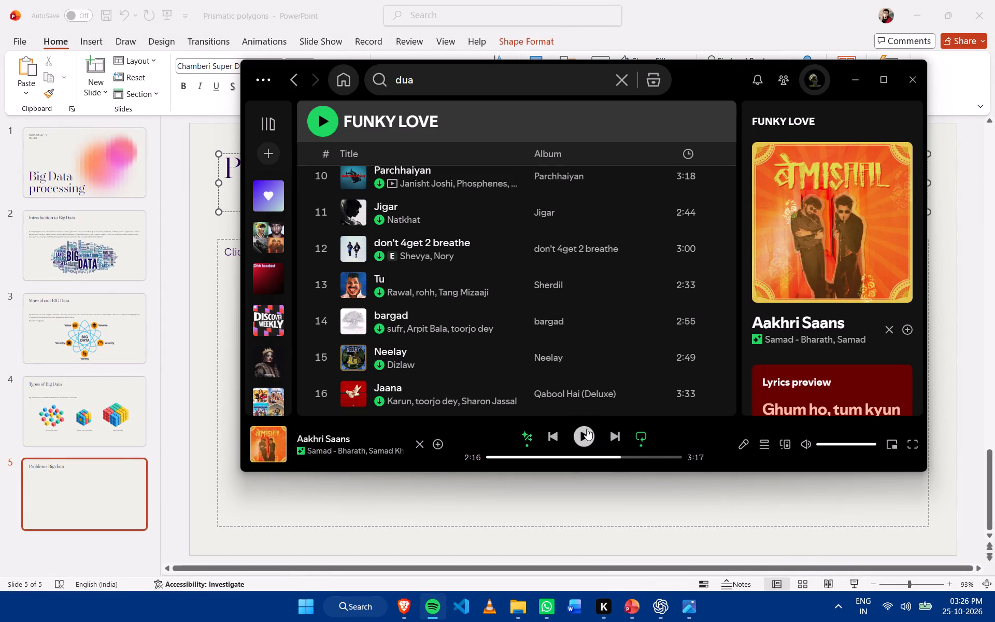
click(854, 79)
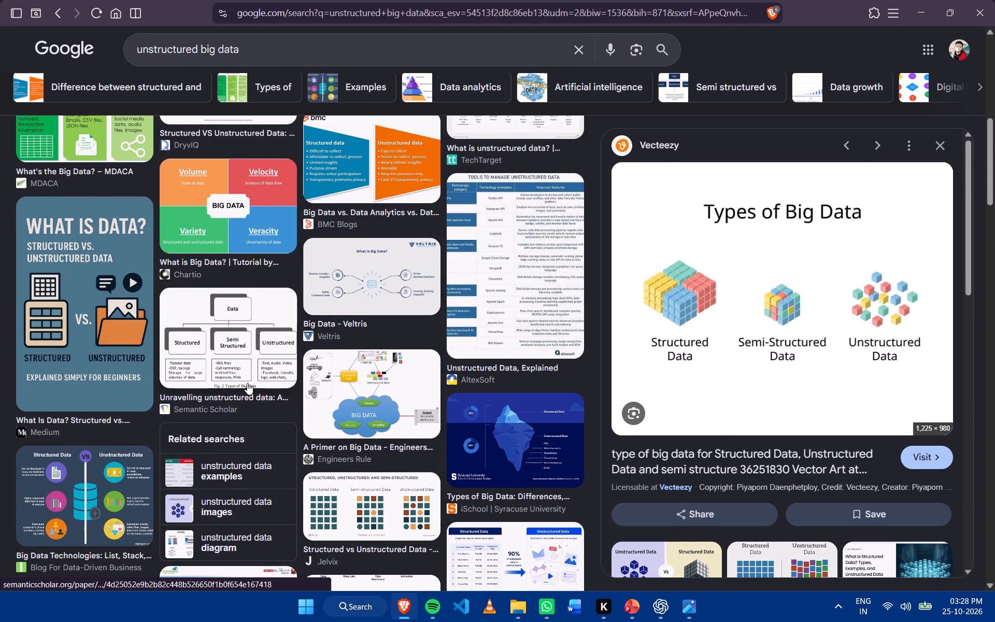
scroll(395, 348, up, 3)
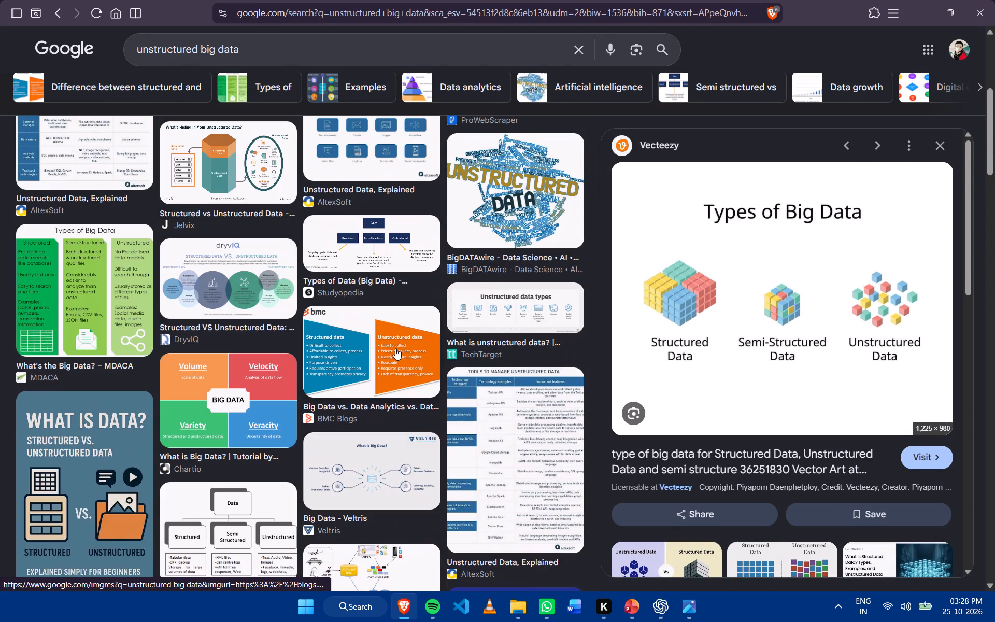
scroll(378, 366, up, 2)
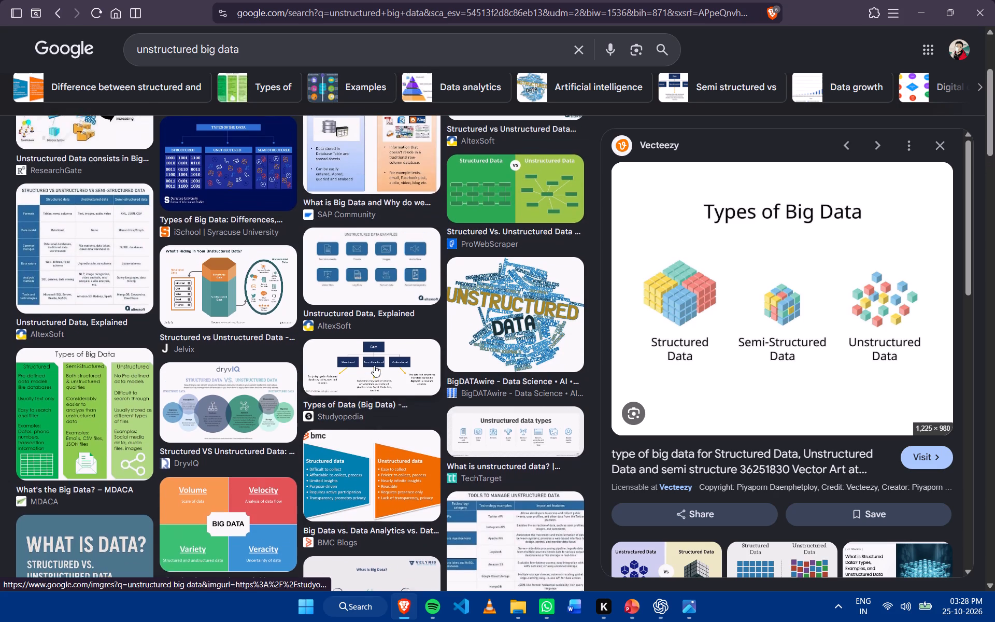
scroll(316, 193, up, 2)
scroll(294, 393, up, 3)
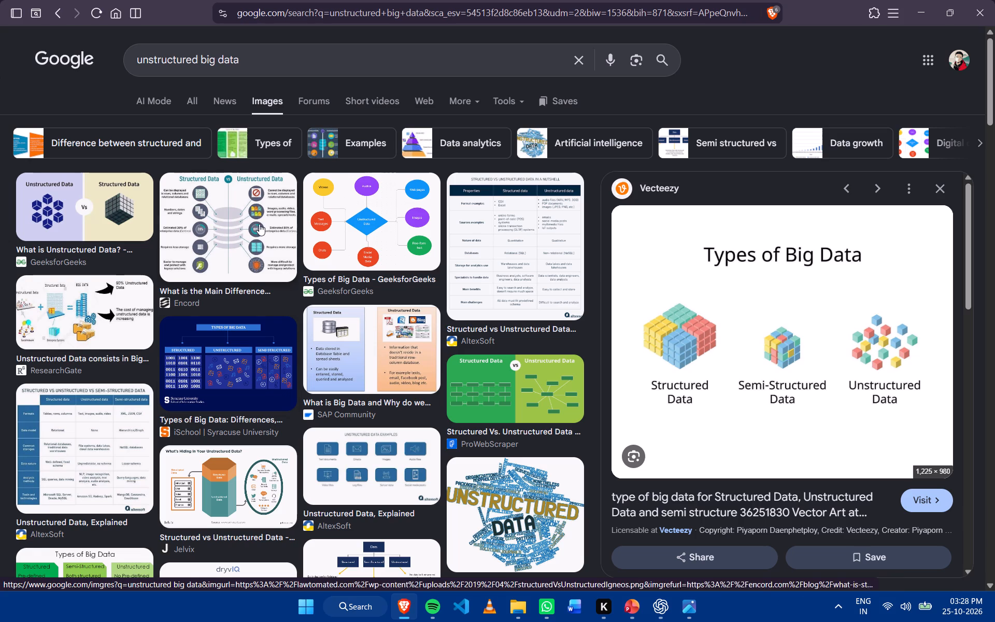
scroll(313, 288, down, 3)
scroll(234, 325, down, 1)
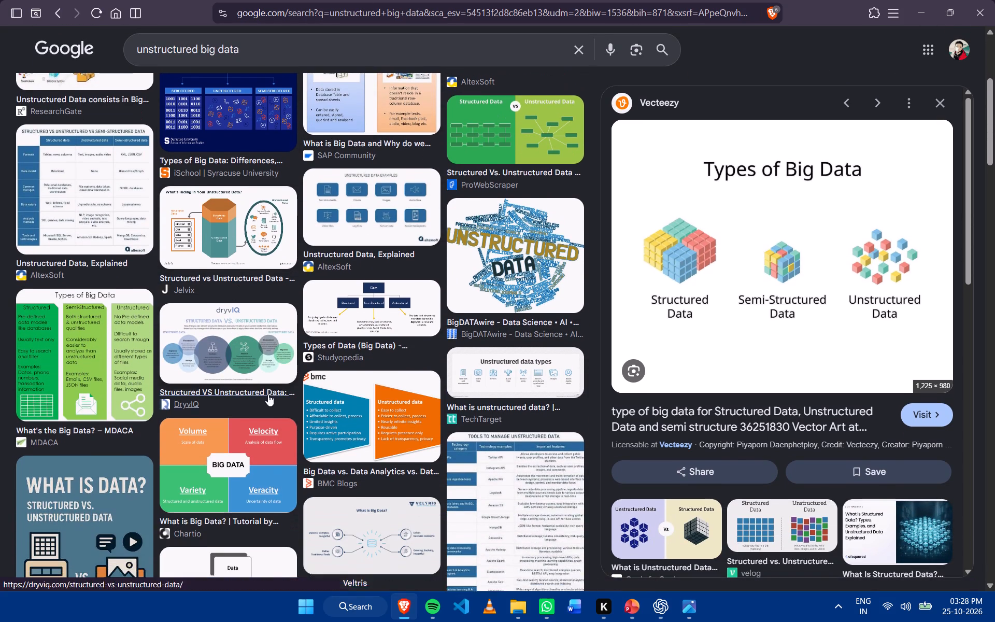
scroll(337, 462, down, 3)
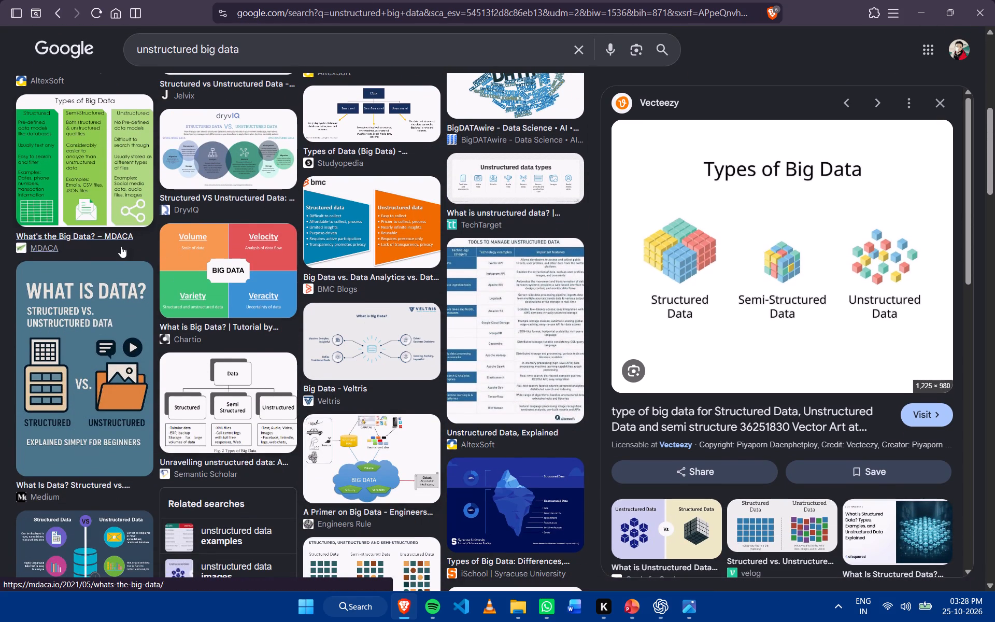
scroll(267, 231, down, 1)
scroll(213, 205, up, 2)
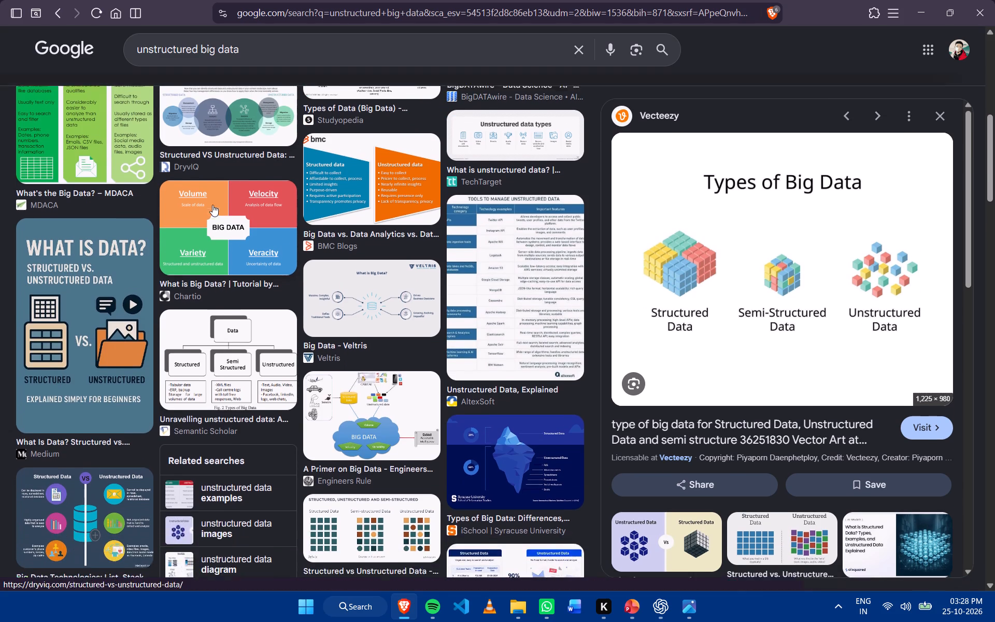
scroll(234, 211, up, 4)
Search Google Images for "challanges of unstructured big data".
click(259, 49)
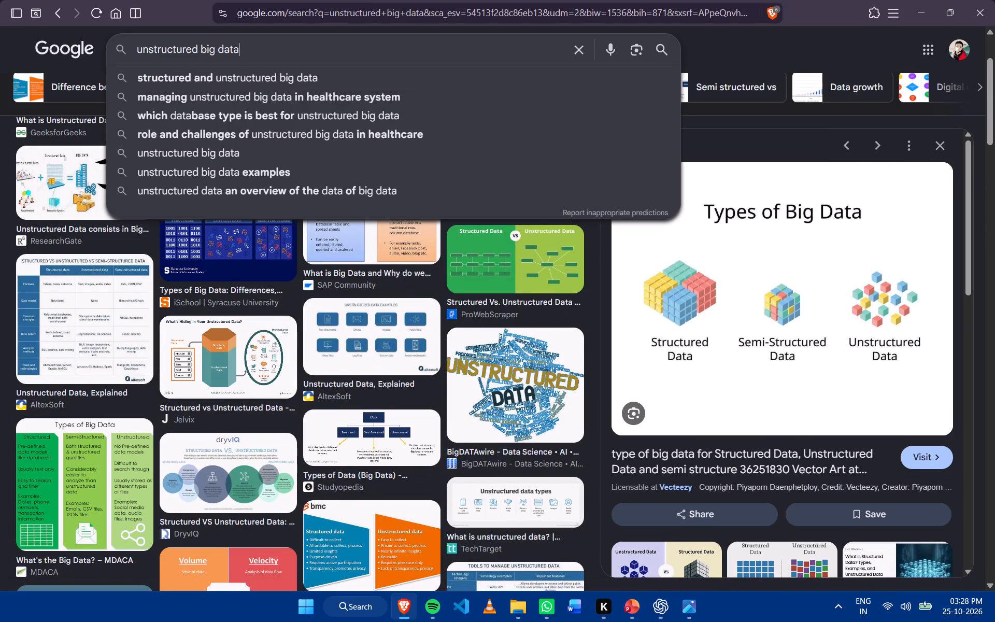
key(Left)
key(Left)
key(Left)
key(Left)
key(Left)
key(Left)
key(Left)
key(Left)
key(Left)
key(Left)
key(Left)
key(Left)
key(Left)
key(Left)
key(Left)
key(Left)
key(Left)
key(Left)
key(Left)
key(Left)
text(challanges of)
key(space)
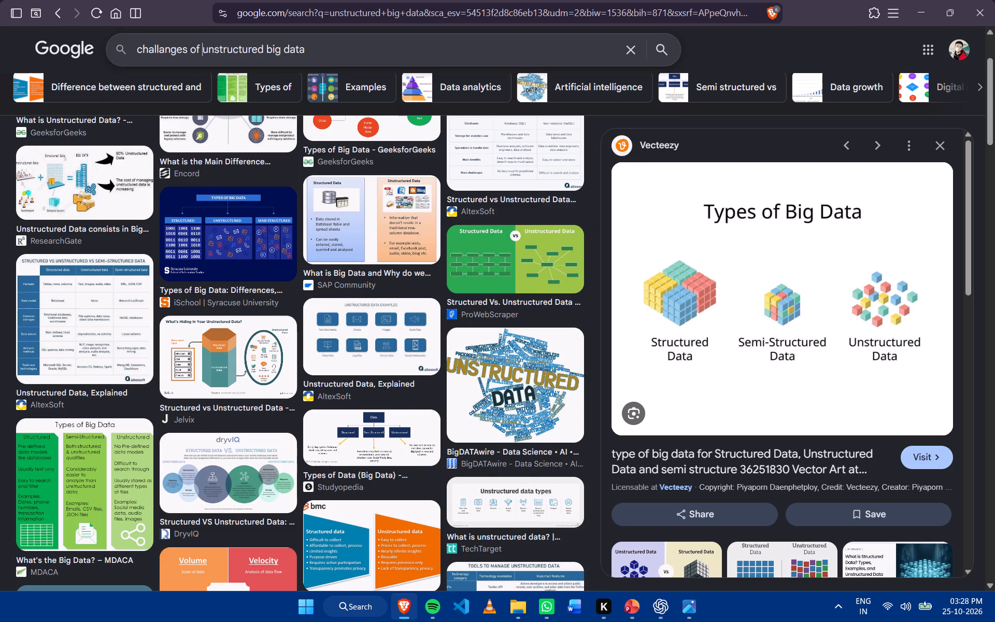
key(Return)
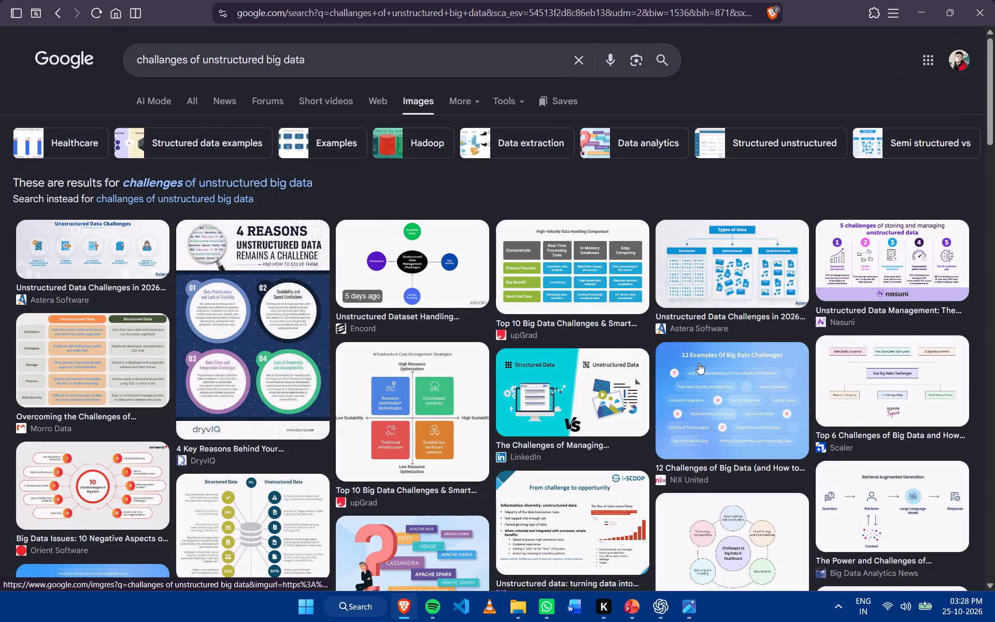
Examine the image results for "challanges of unstructured big data" for a picture suited to slide 5.
scroll(697, 363, down, 1)
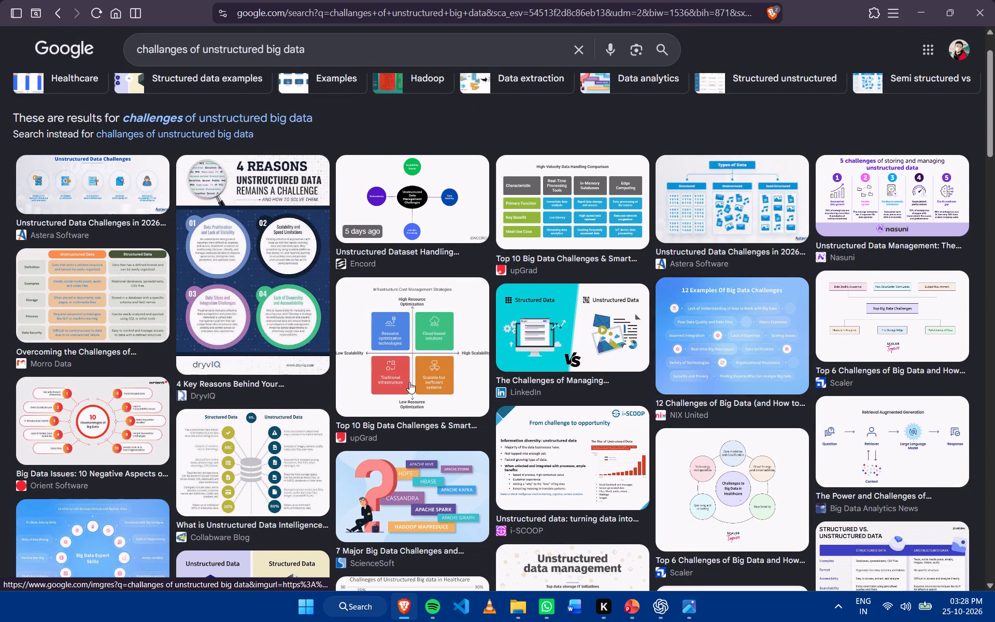
scroll(491, 362, down, 2)
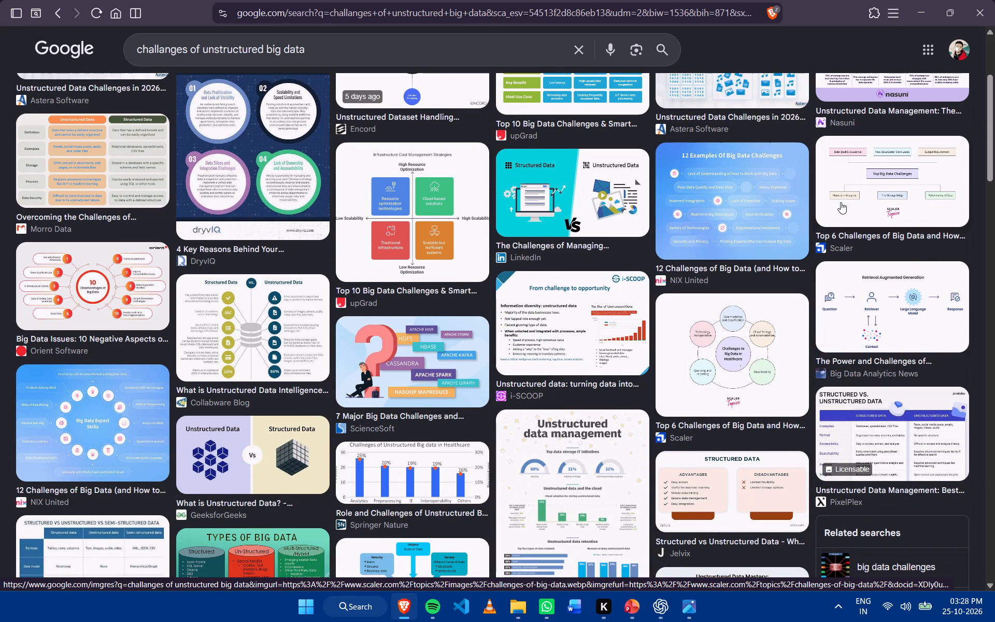
scroll(684, 330, down, 2)
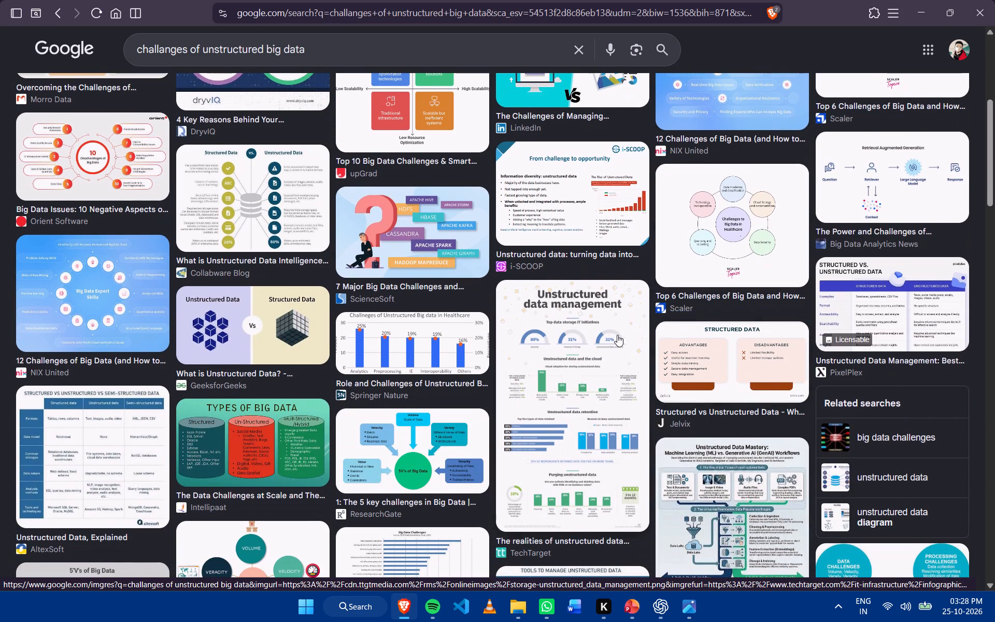
scroll(163, 363, down, 3)
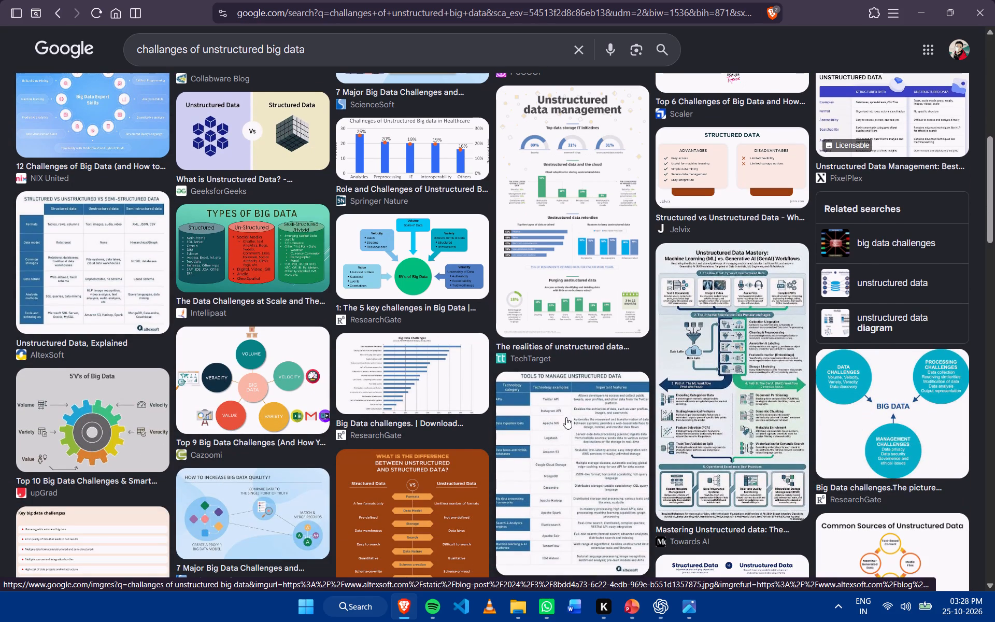
scroll(737, 337, down, 2)
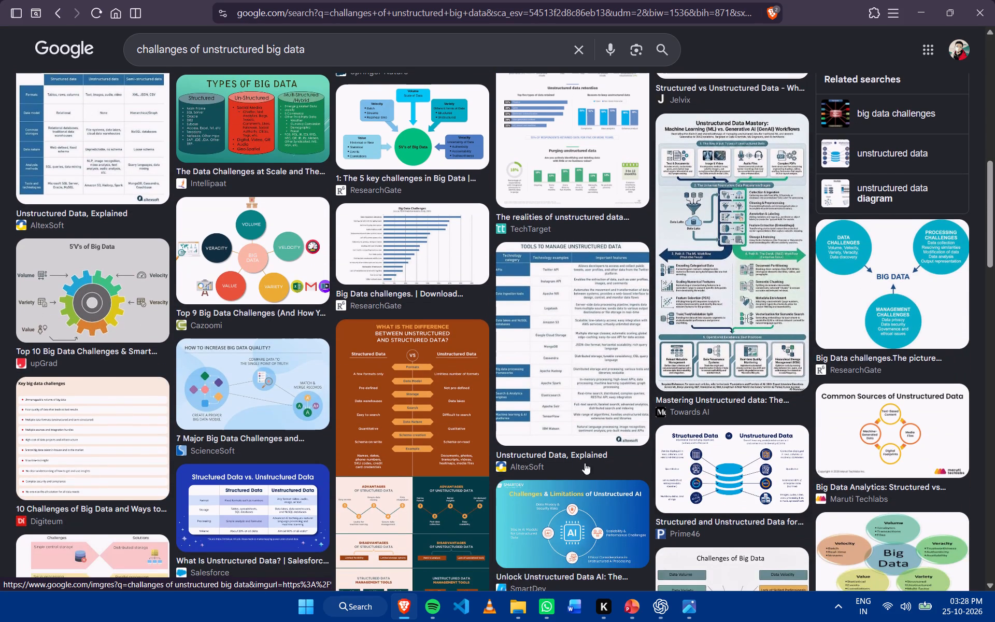
scroll(519, 406, down, 4)
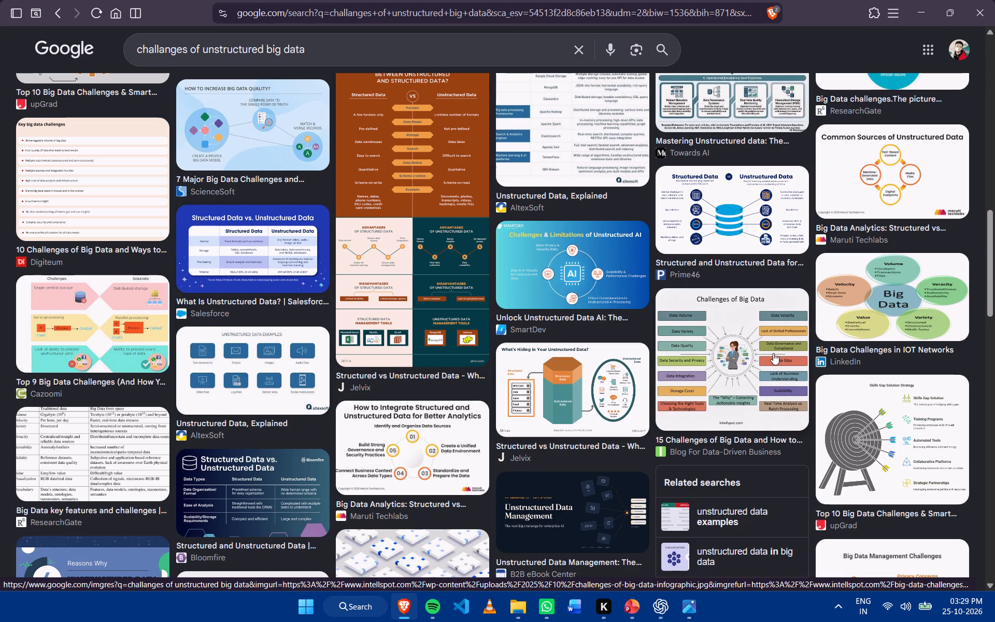
scroll(756, 356, down, 2)
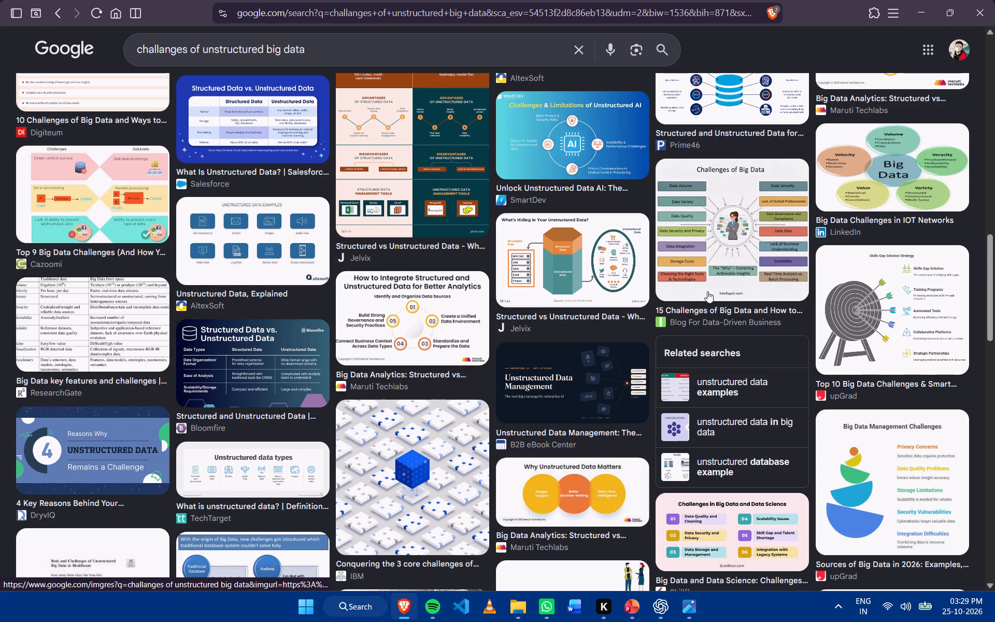
scroll(759, 290, down, 3)
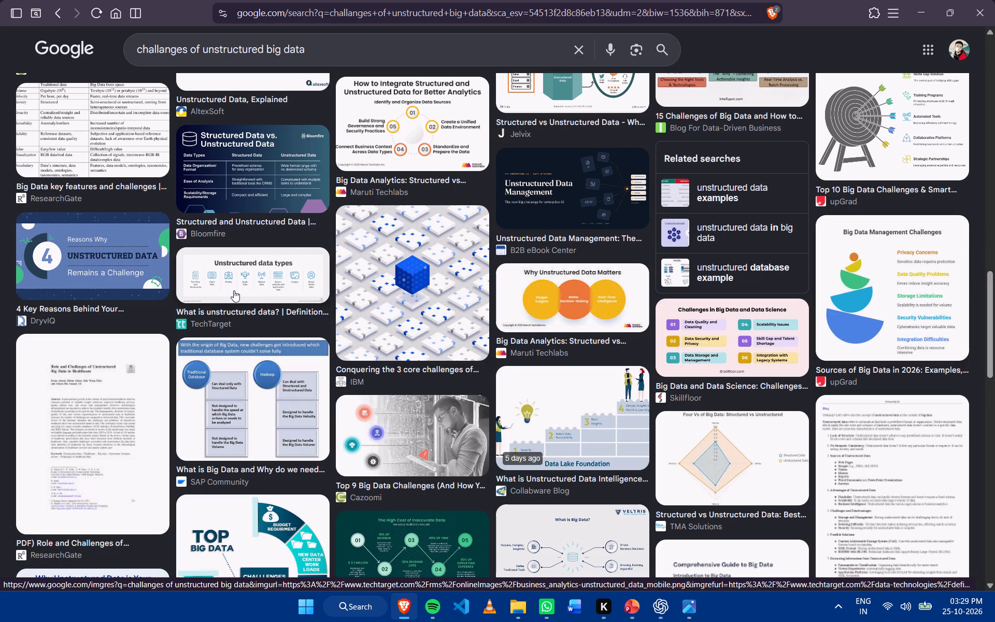
scroll(493, 340, down, 2)
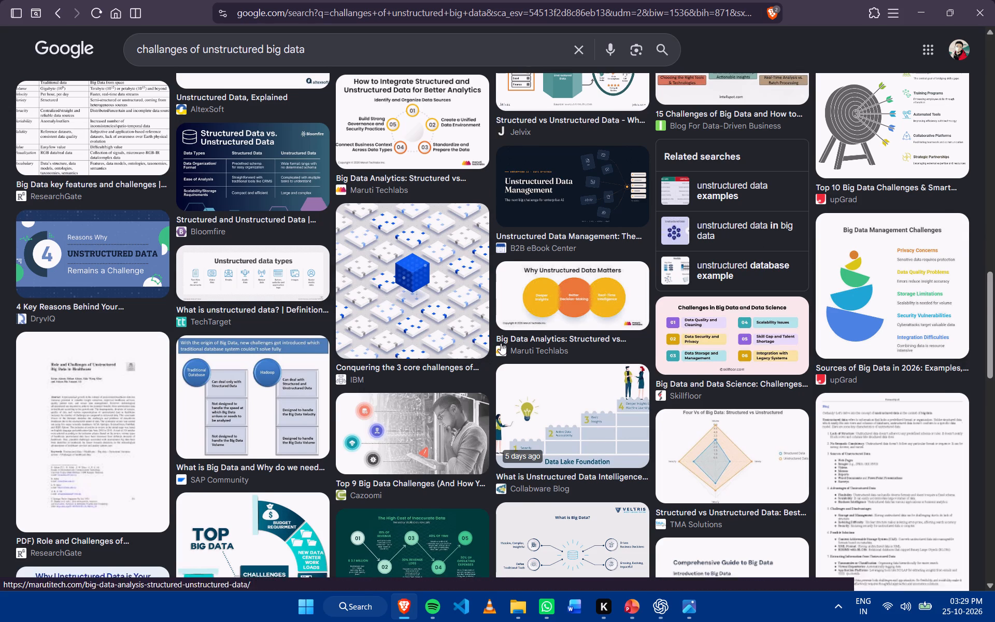
scroll(501, 343, down, 1)
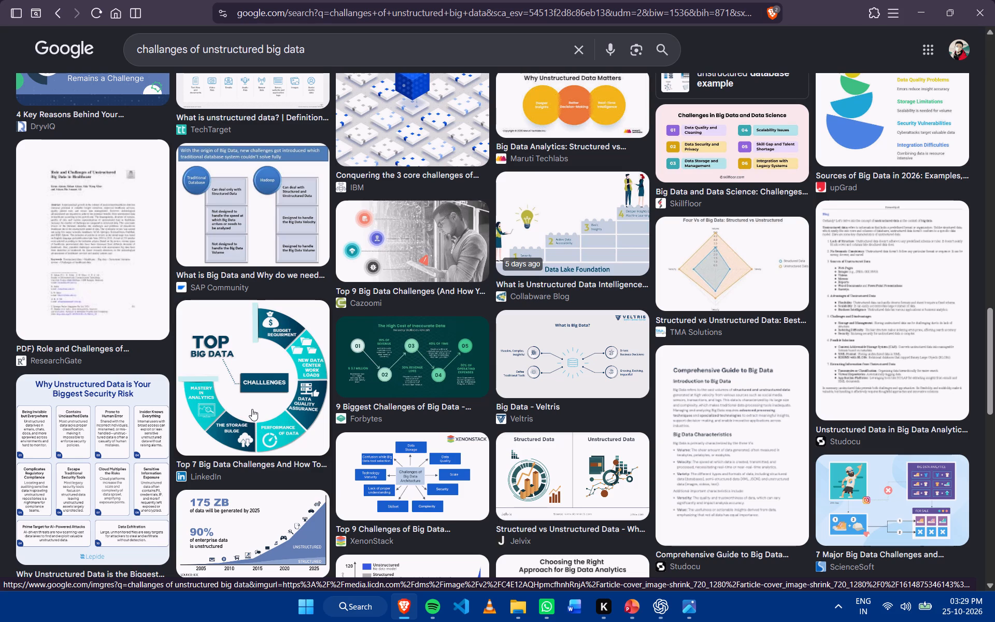
scroll(249, 414, down, 3)
scroll(396, 391, down, 2)
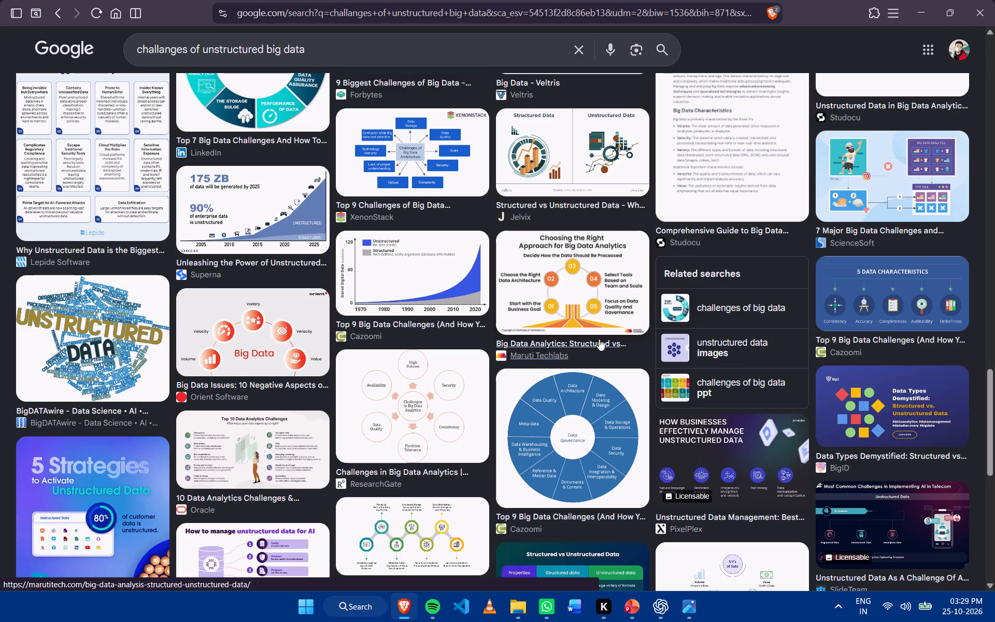
scroll(598, 352, down, 3)
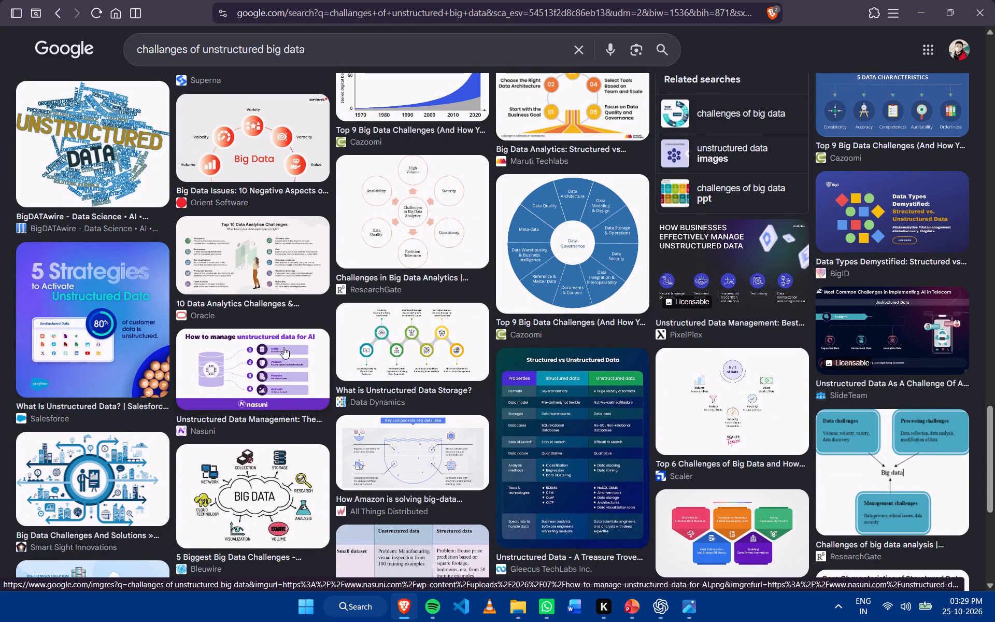
scroll(453, 350, down, 2)
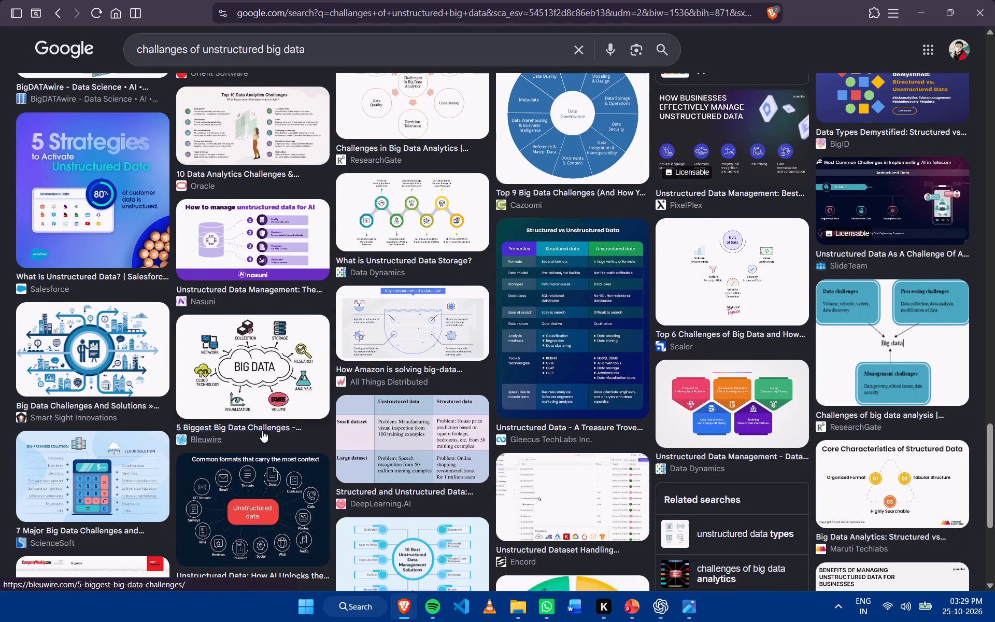
scroll(249, 433, down, 1)
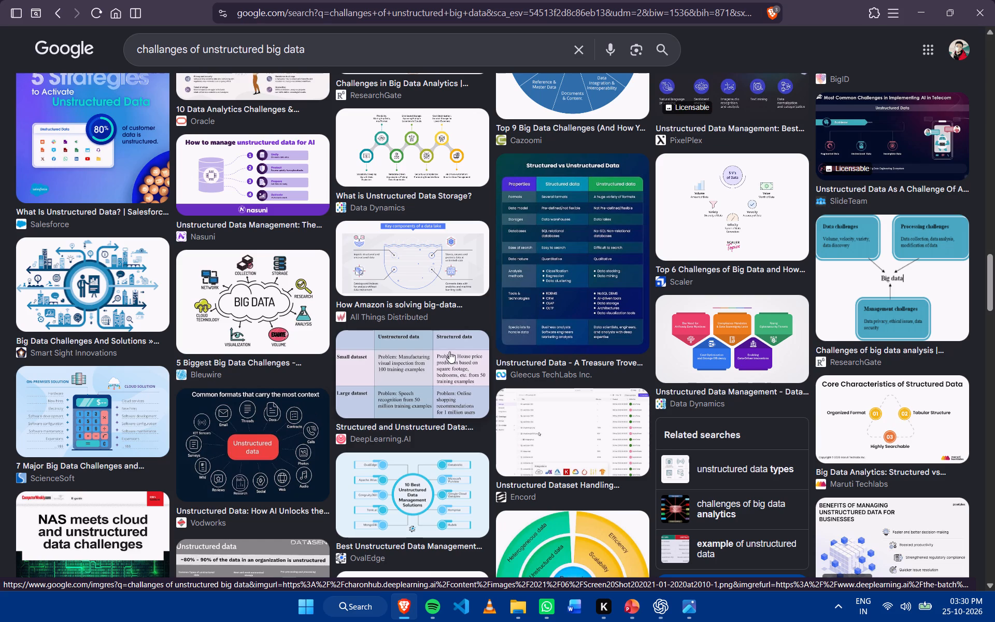
scroll(478, 374, down, 5)
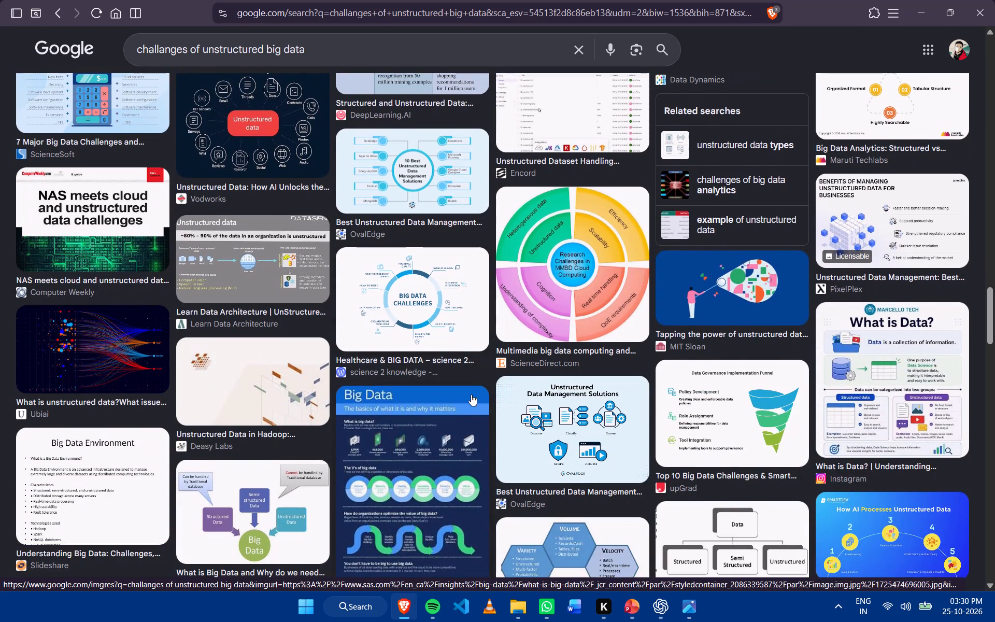
scroll(474, 337, down, 2)
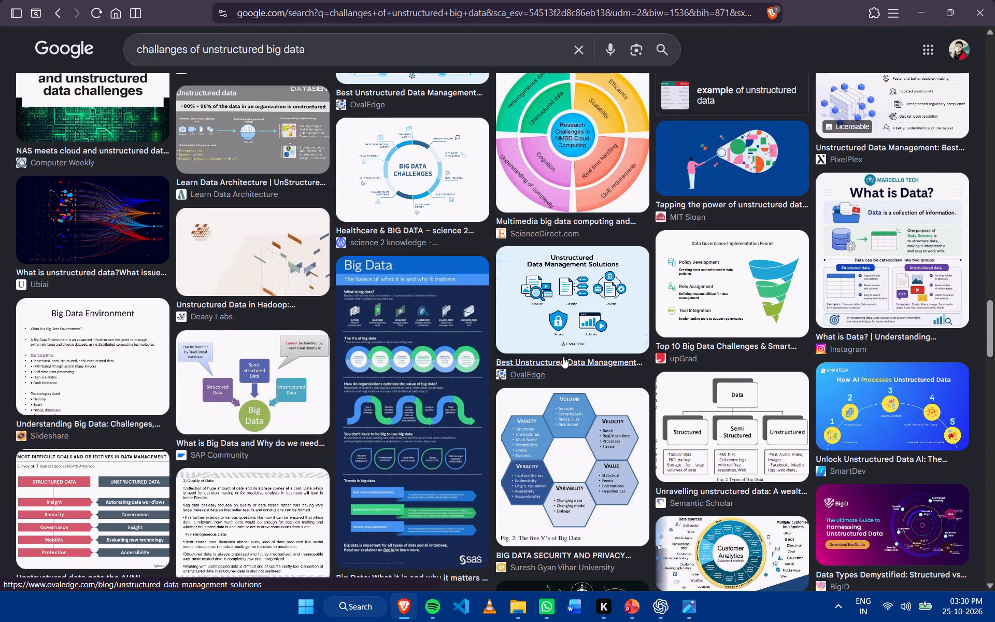
scroll(530, 379, down, 4)
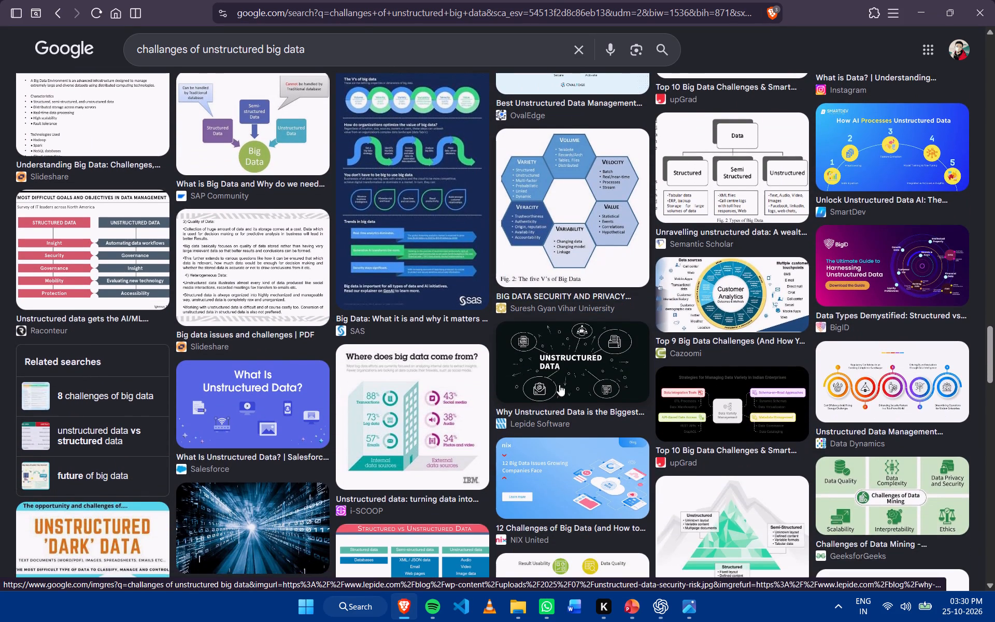
Return to the first image results and re-examine them for a diagram of unstructured or big data challenges.
scroll(576, 375, up, 15)
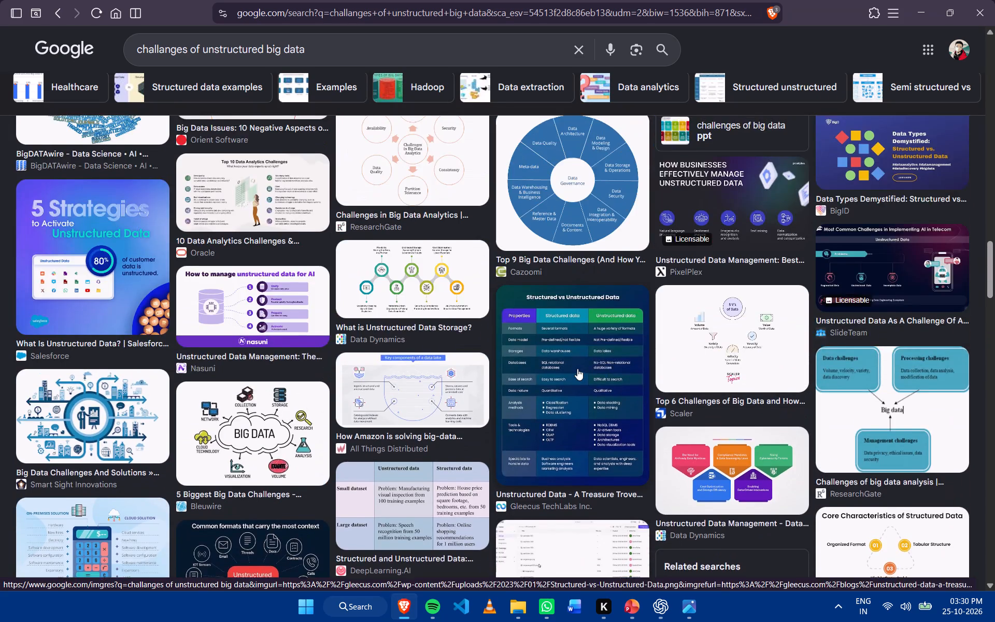
scroll(577, 369, up, 8)
scroll(572, 366, up, 20)
scroll(572, 366, up, 4)
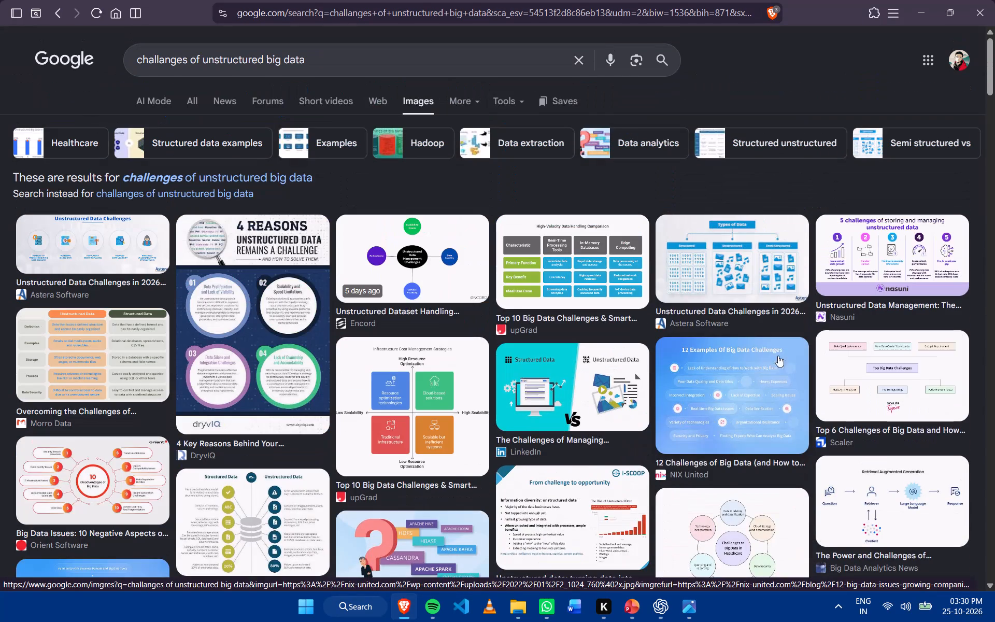
scroll(778, 356, up, 9)
scroll(793, 324, down, 5)
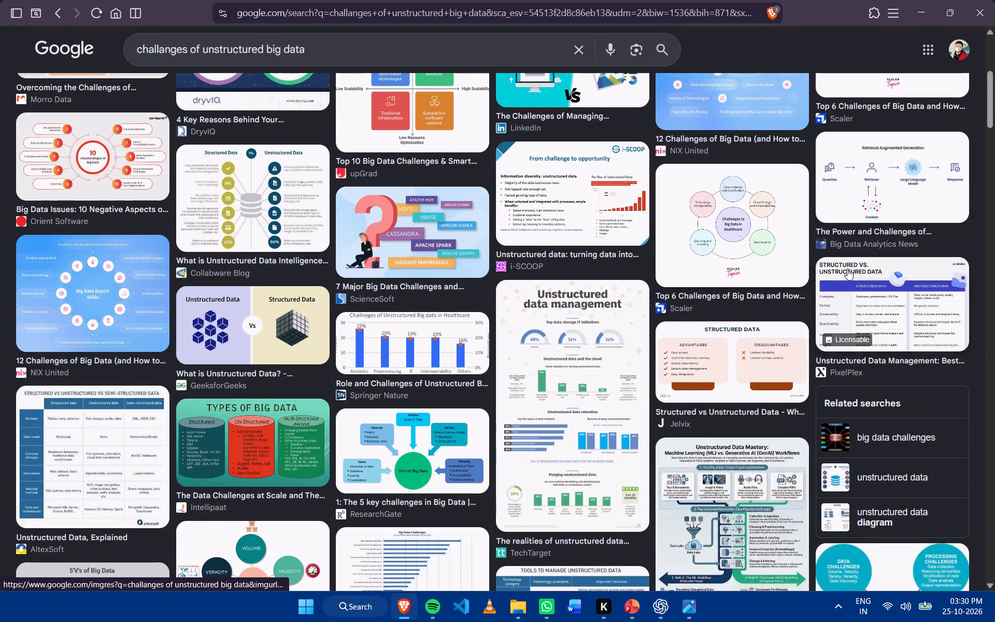
scroll(866, 377, down, 2)
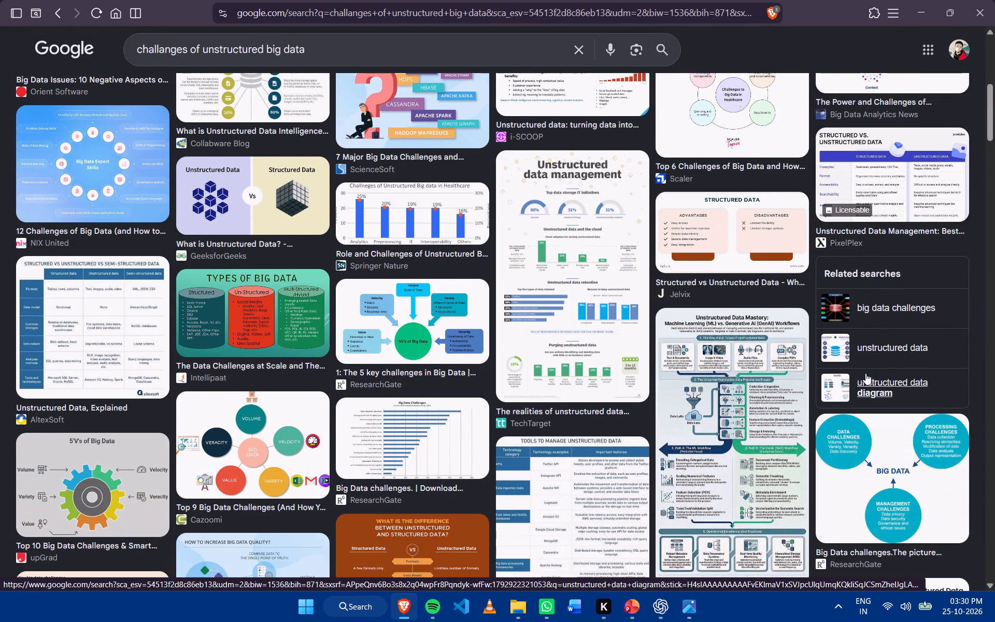
scroll(866, 374, down, 10)
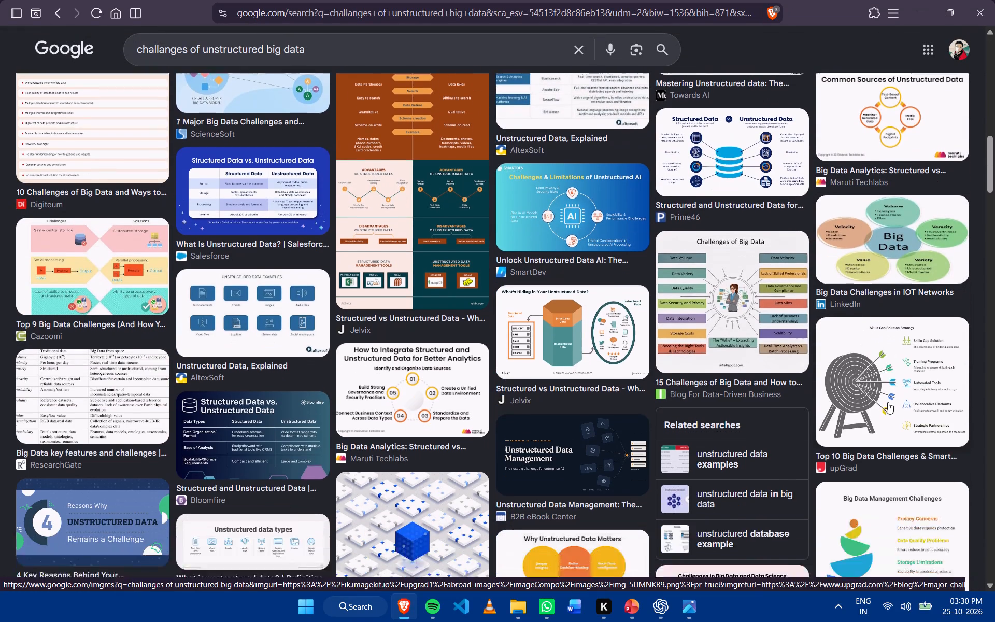
scroll(872, 418, down, 5)
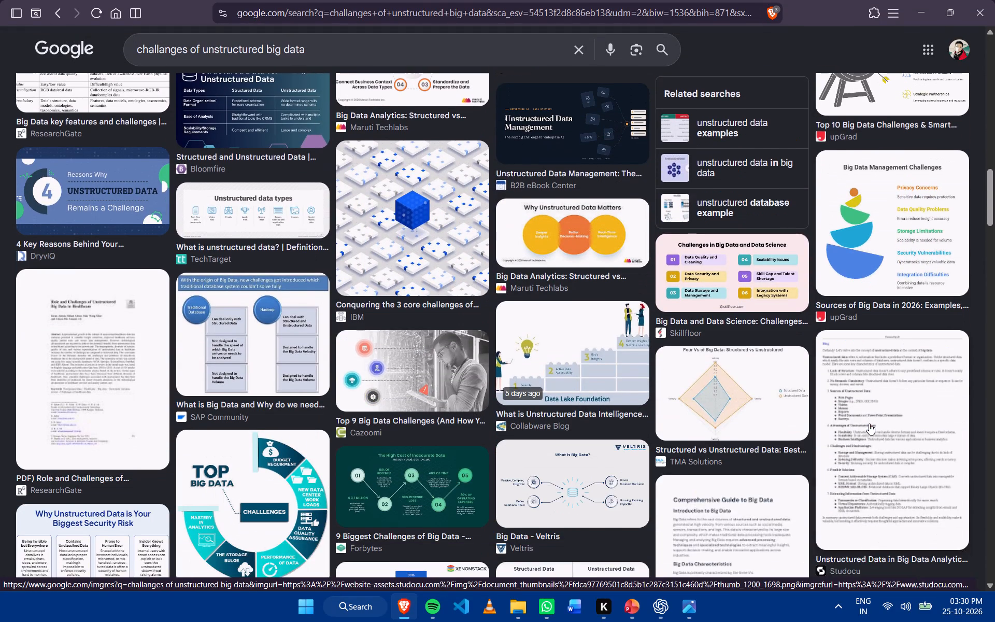
scroll(869, 423, down, 5)
scroll(736, 432, down, 4)
scroll(642, 425, down, 1)
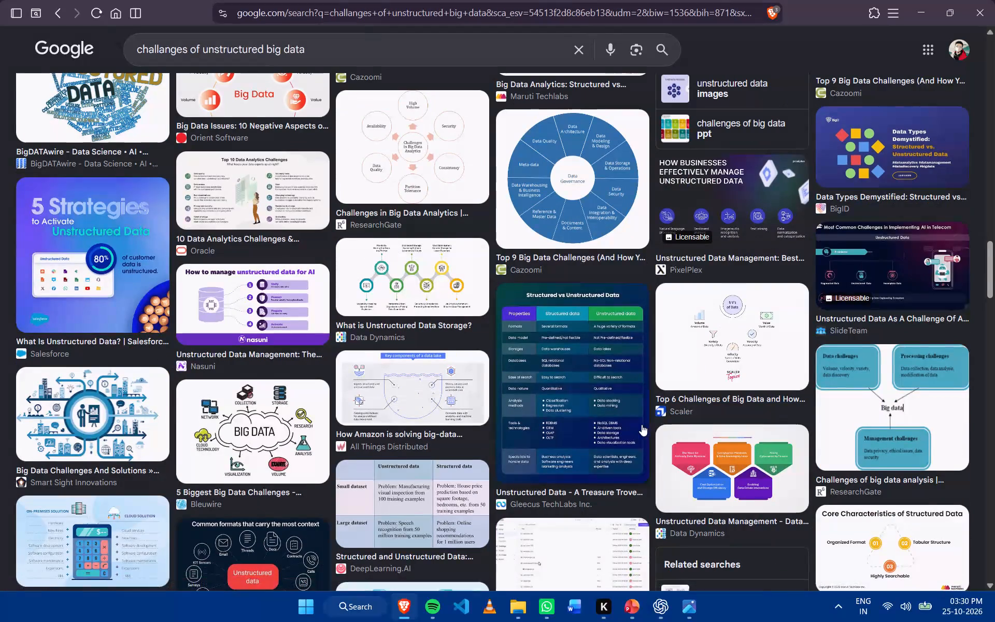
scroll(642, 425, down, 2)
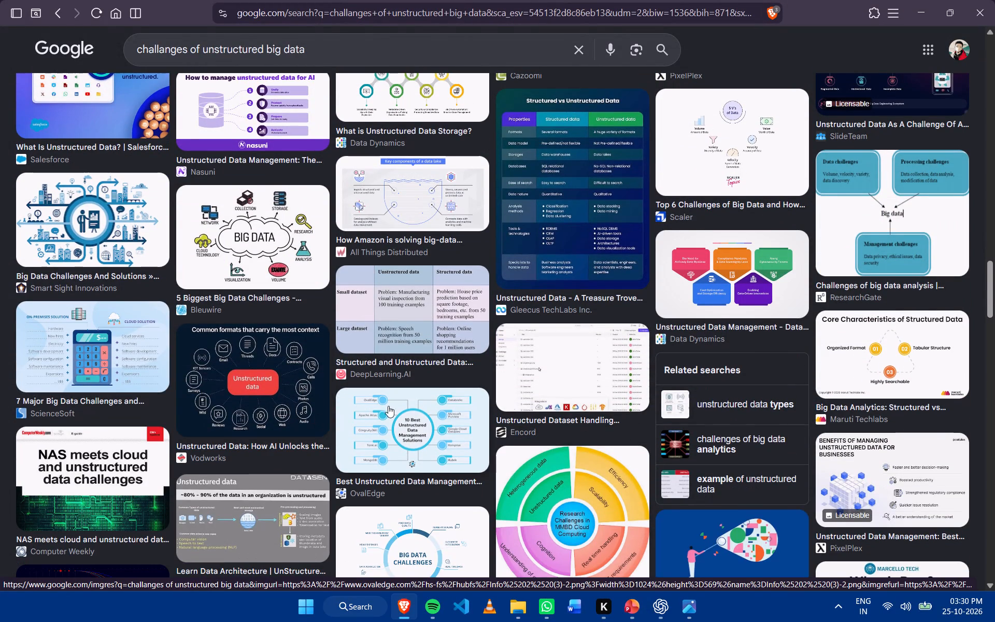
scroll(615, 400, down, 1)
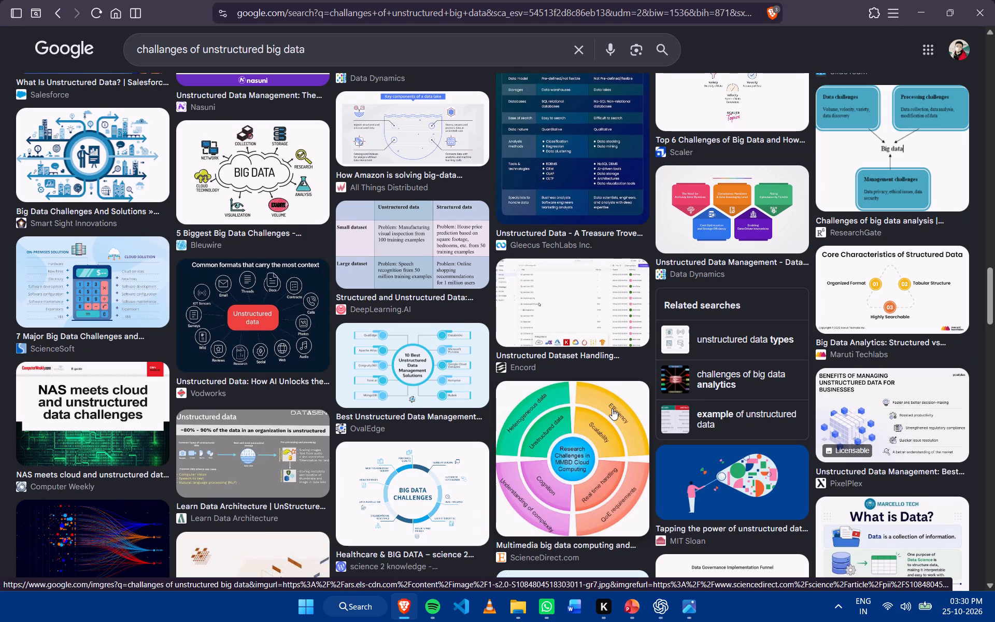
scroll(609, 421, down, 1)
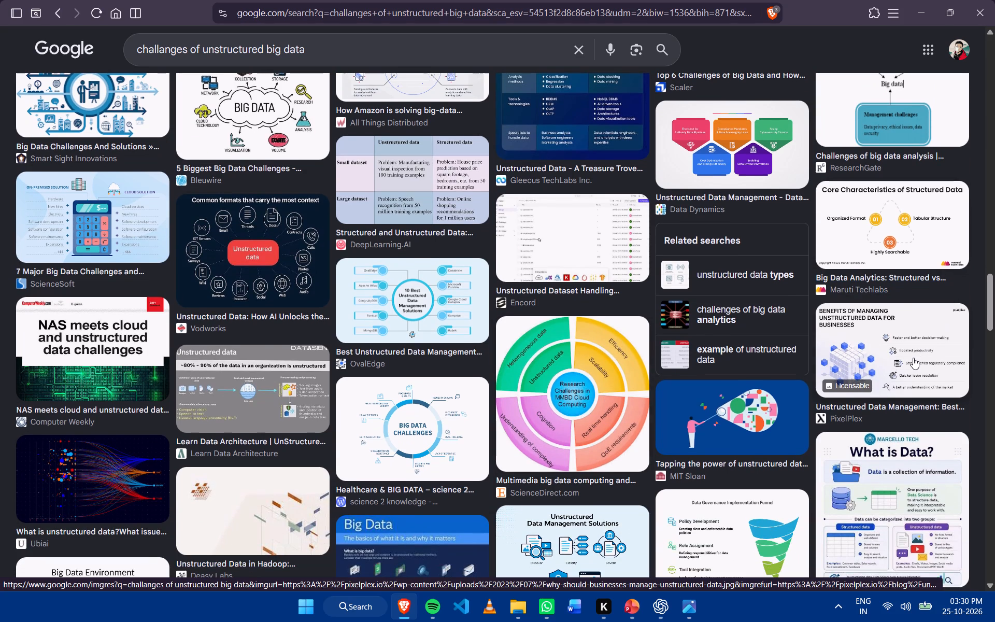
scroll(913, 369, down, 2)
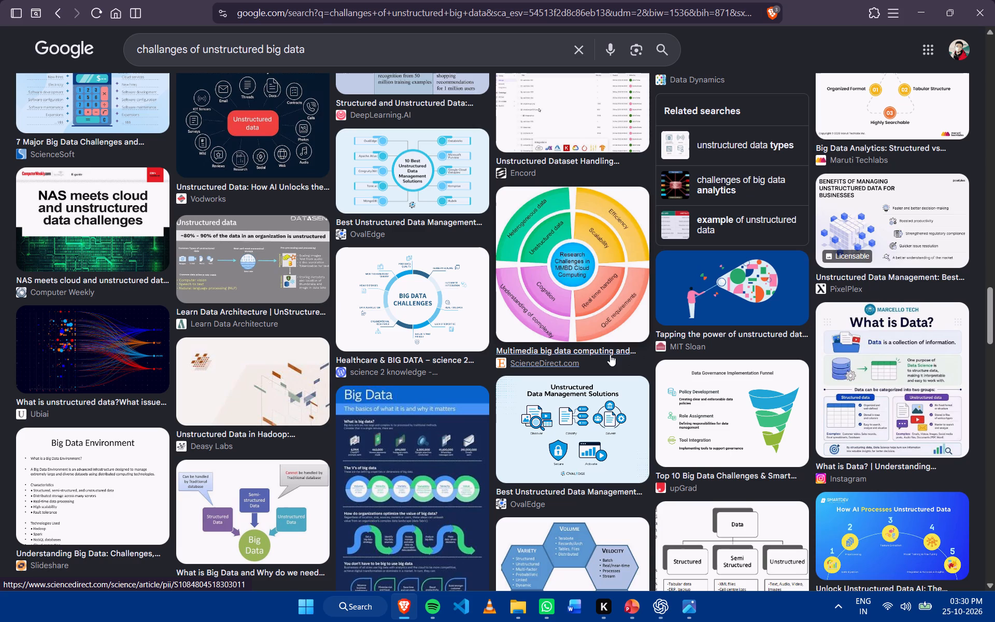
Preview the circular "Big Data Challenges" diagram from science 2 knowledge and examine its related images for a slide 5 picture.
click(435, 313)
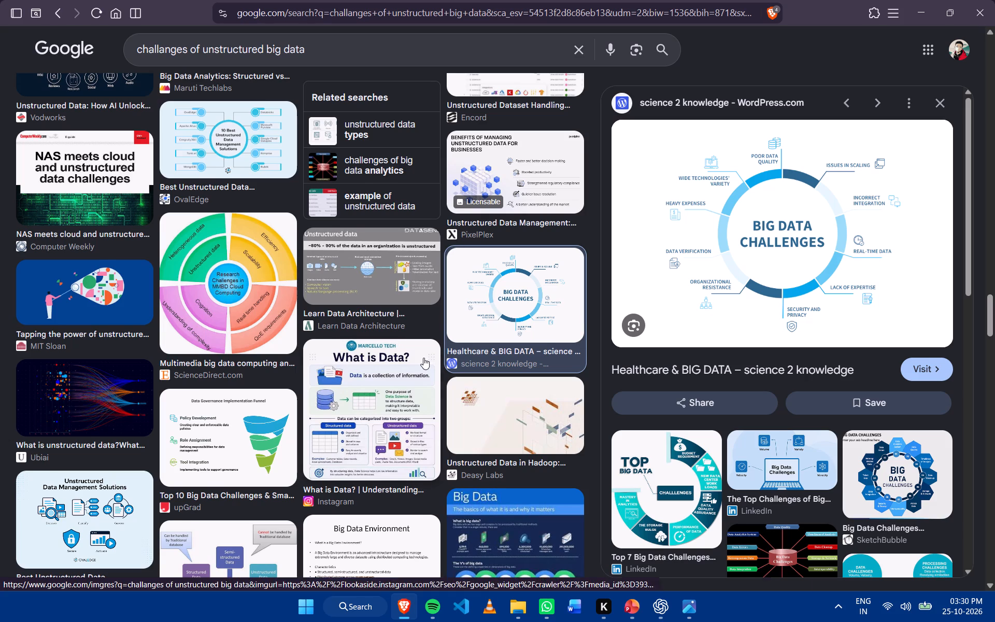
scroll(423, 358, down, 3)
scroll(272, 435, down, 3)
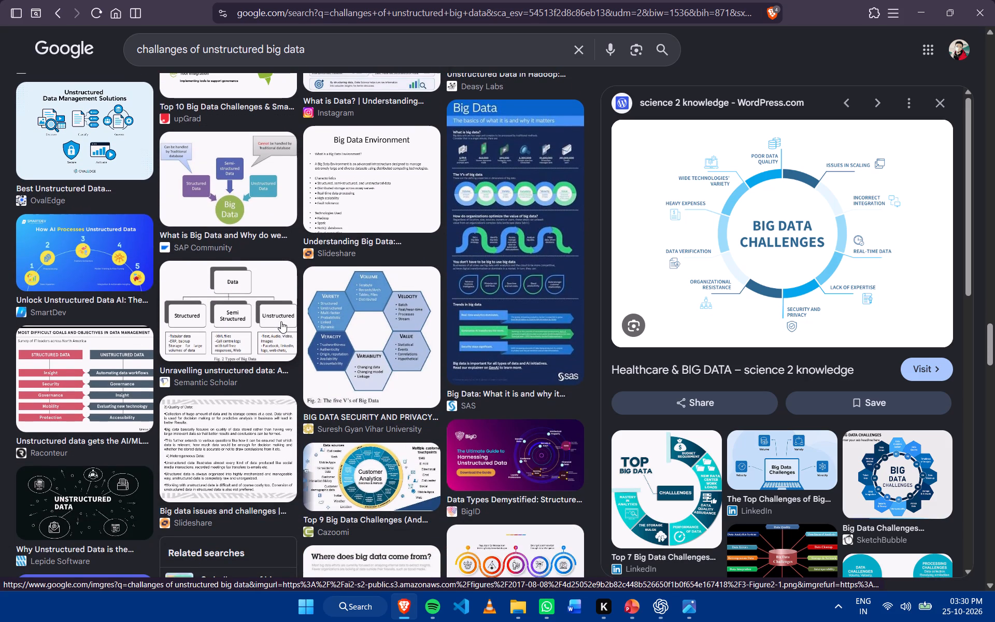
scroll(196, 349, up, 2)
scroll(334, 354, down, 1)
scroll(417, 329, down, 2)
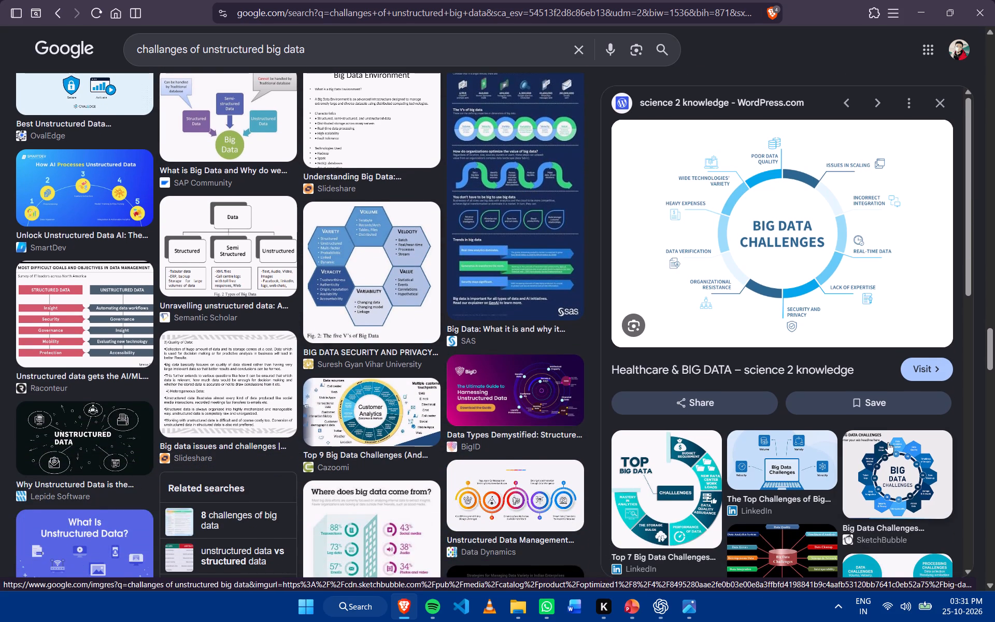
scroll(888, 445, down, 4)
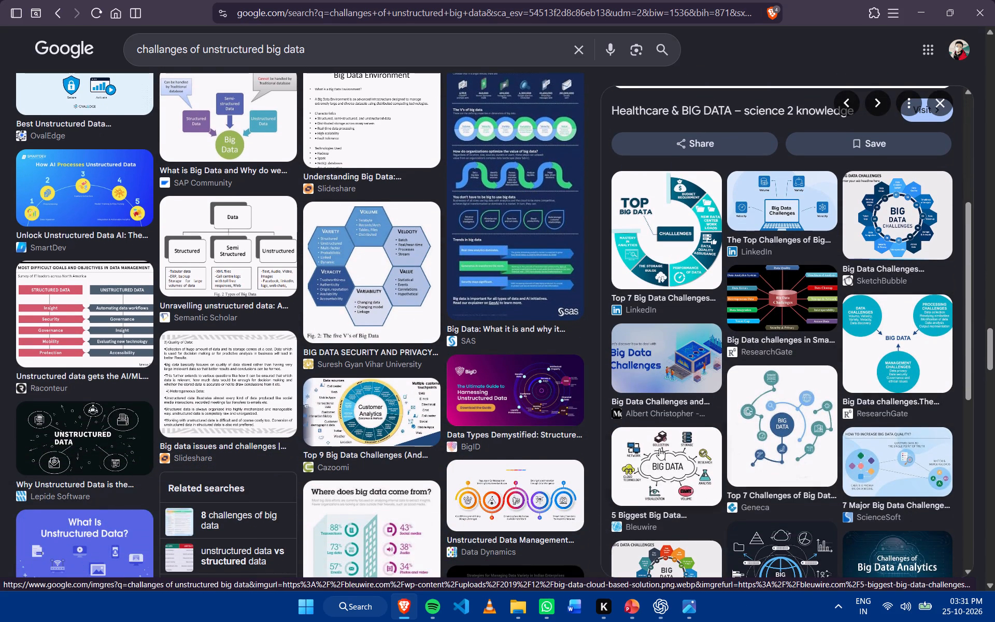
scroll(744, 403, down, 2)
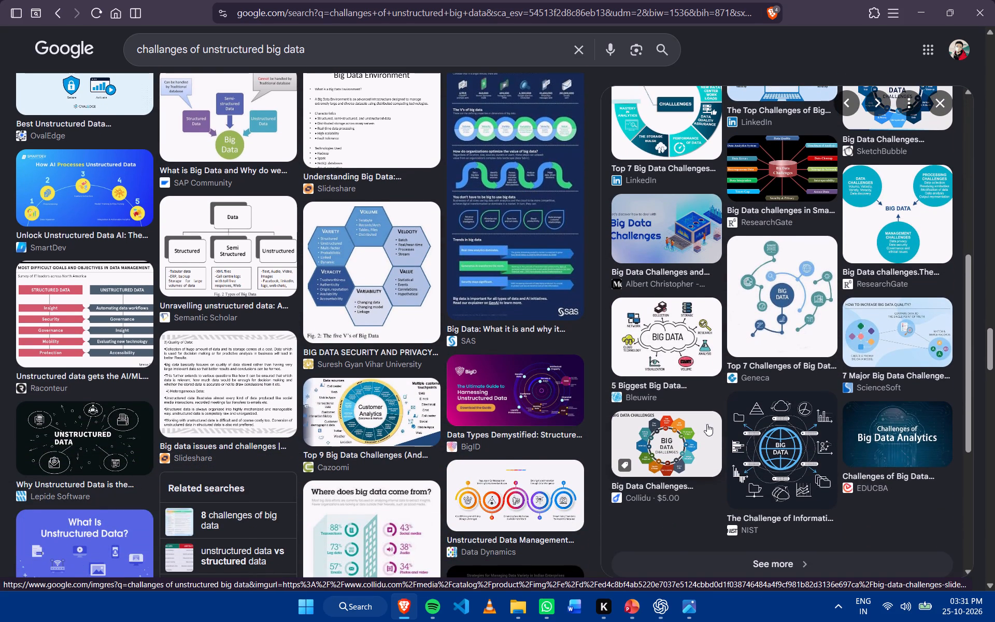
scroll(787, 471, down, 1)
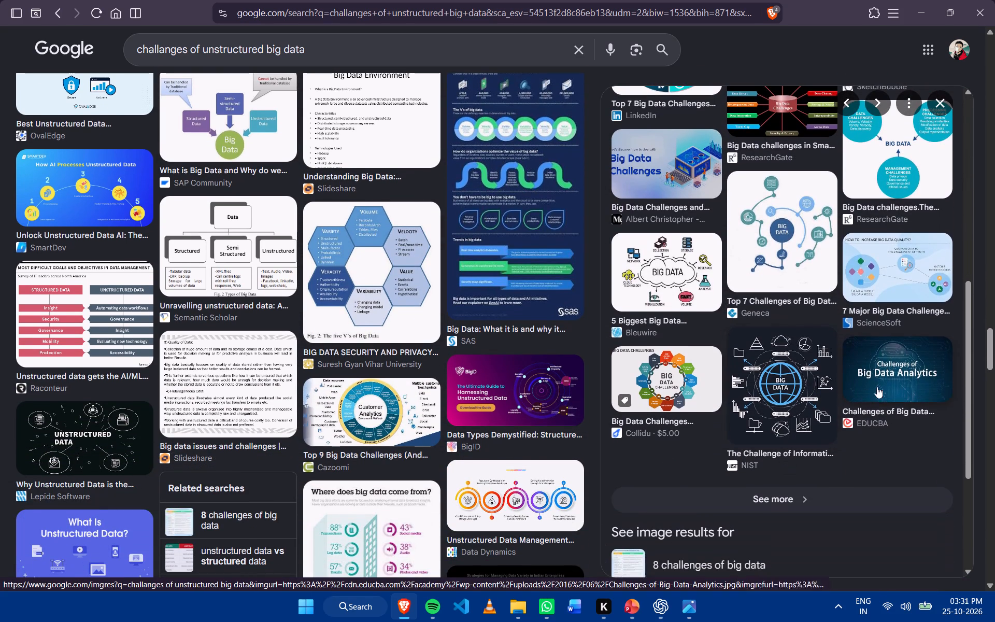
Examine further image results for "challanges of unstructured big data" for a picture suited to slide 5.
scroll(495, 465, down, 2)
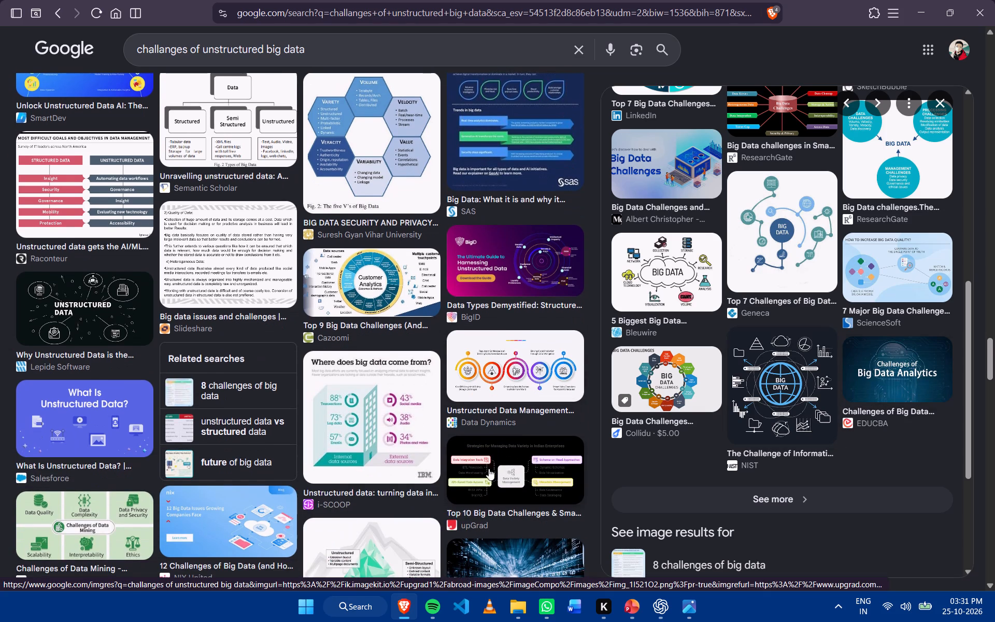
scroll(269, 359, down, 3)
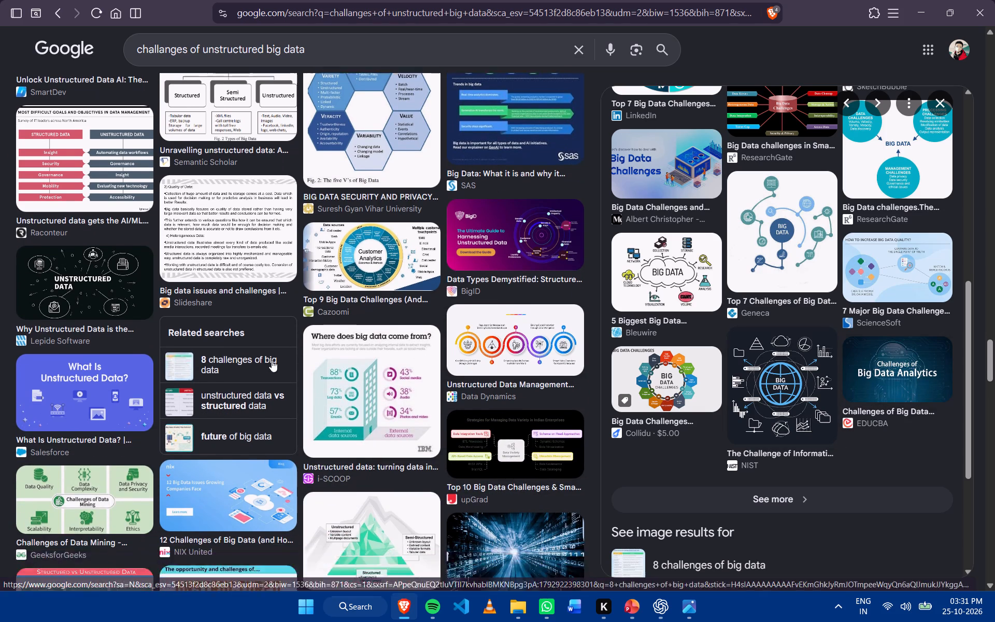
scroll(306, 376, down, 3)
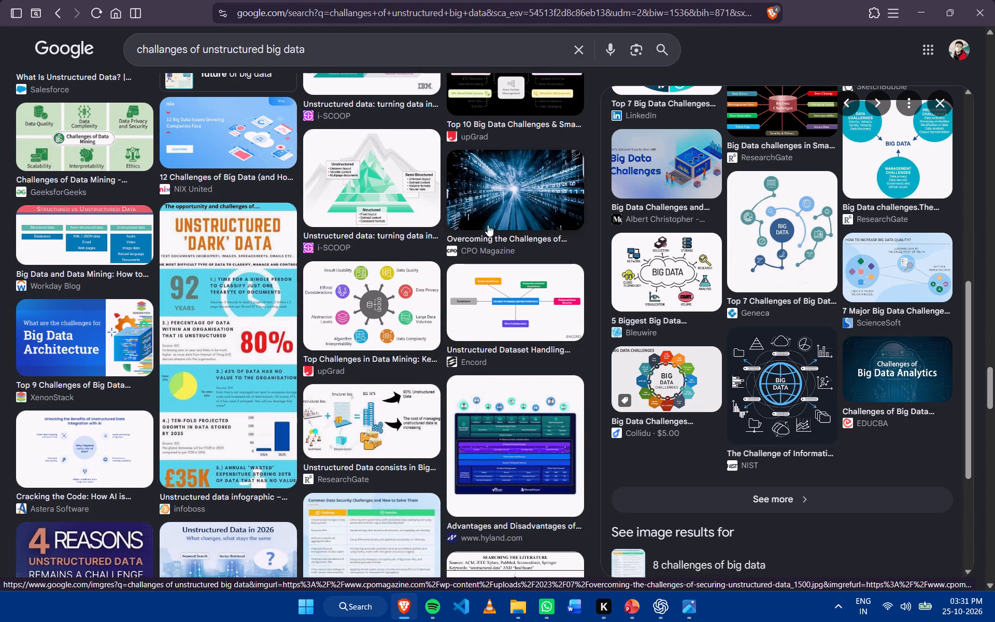
scroll(167, 427, down, 2)
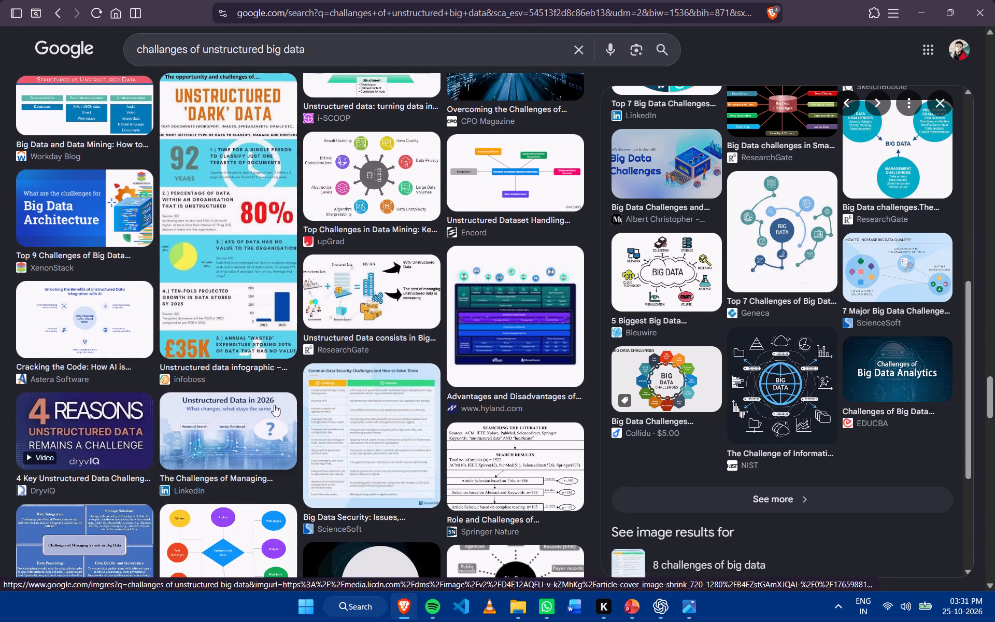
scroll(330, 391, down, 3)
scroll(374, 421, down, 2)
scroll(332, 443, down, 2)
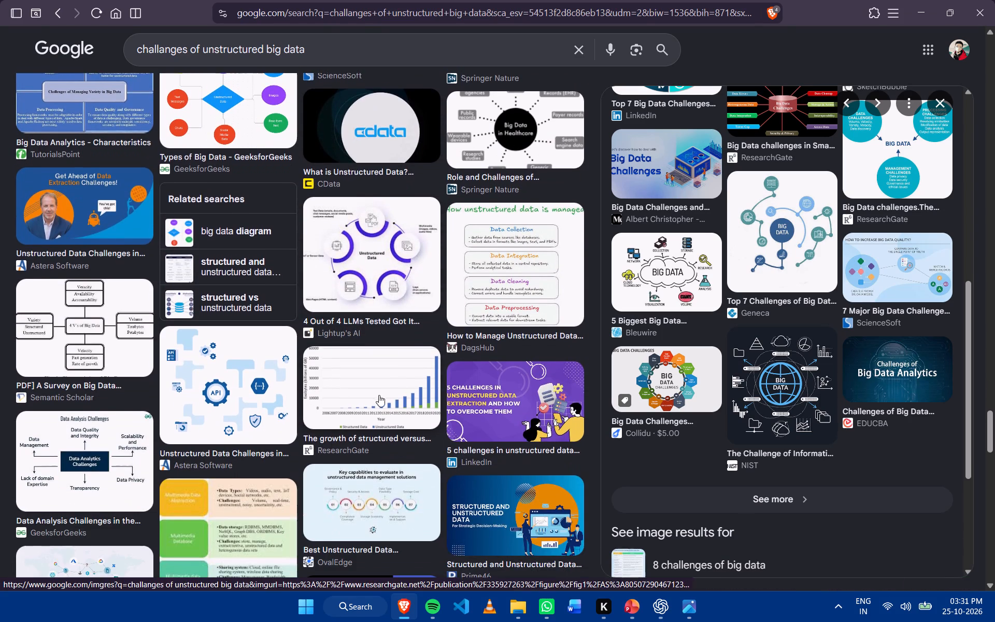
scroll(386, 393, up, 7)
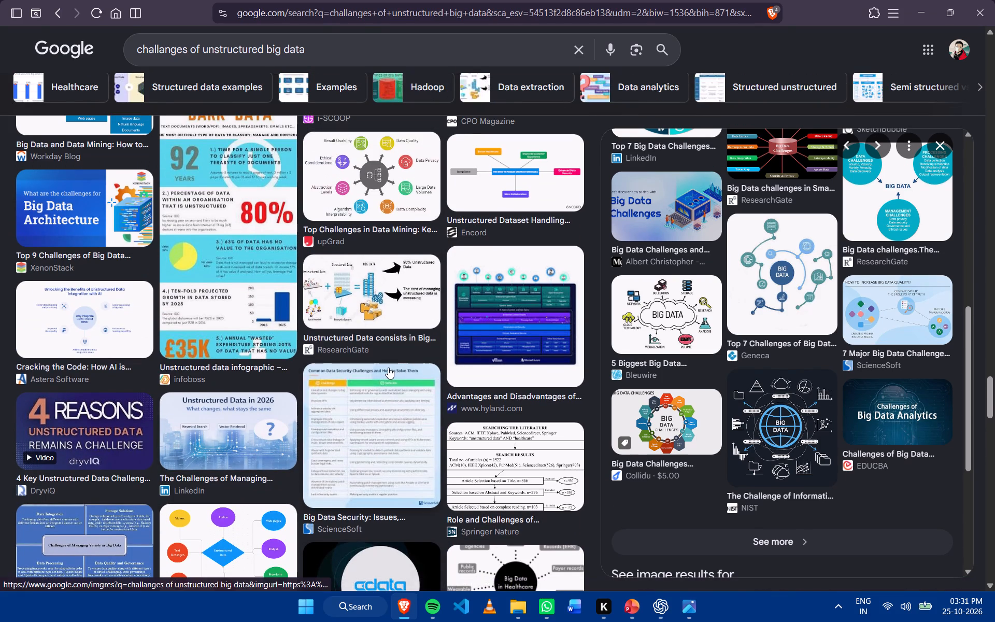
scroll(387, 370, down, 7)
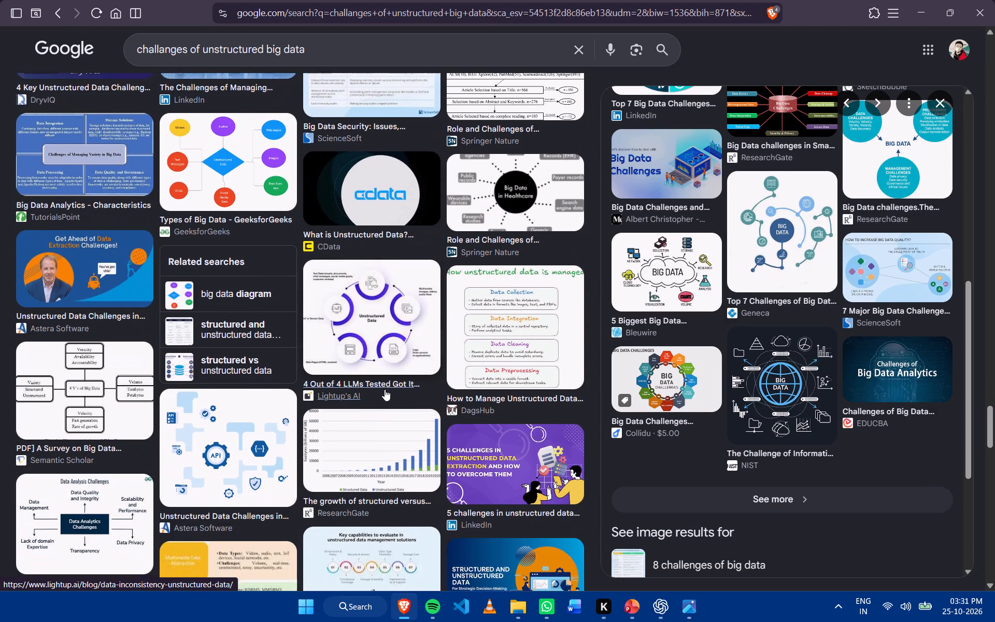
scroll(385, 389, down, 5)
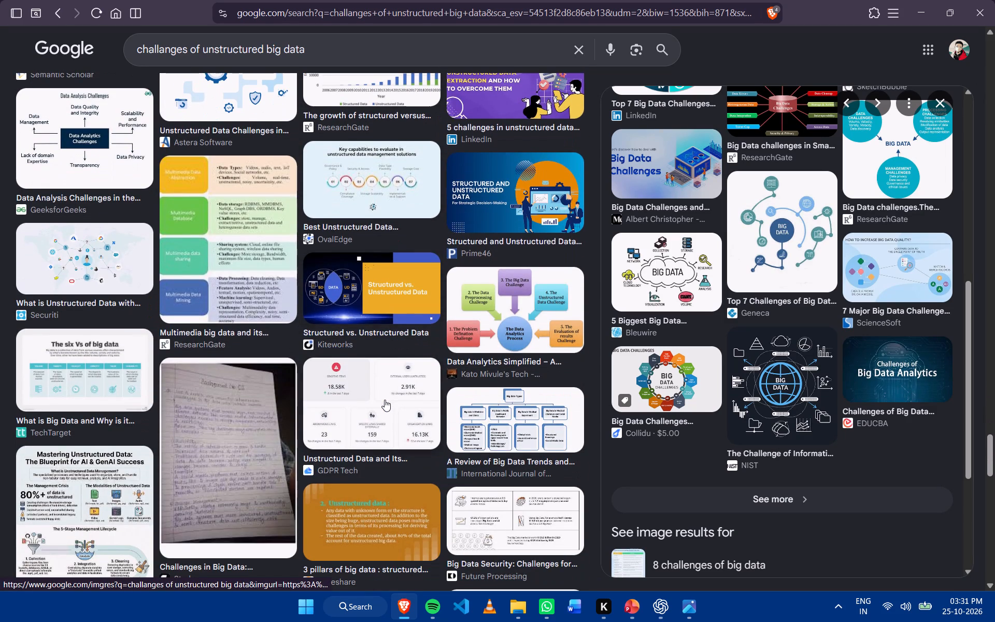
scroll(381, 426, down, 2)
scroll(379, 440, up, 2)
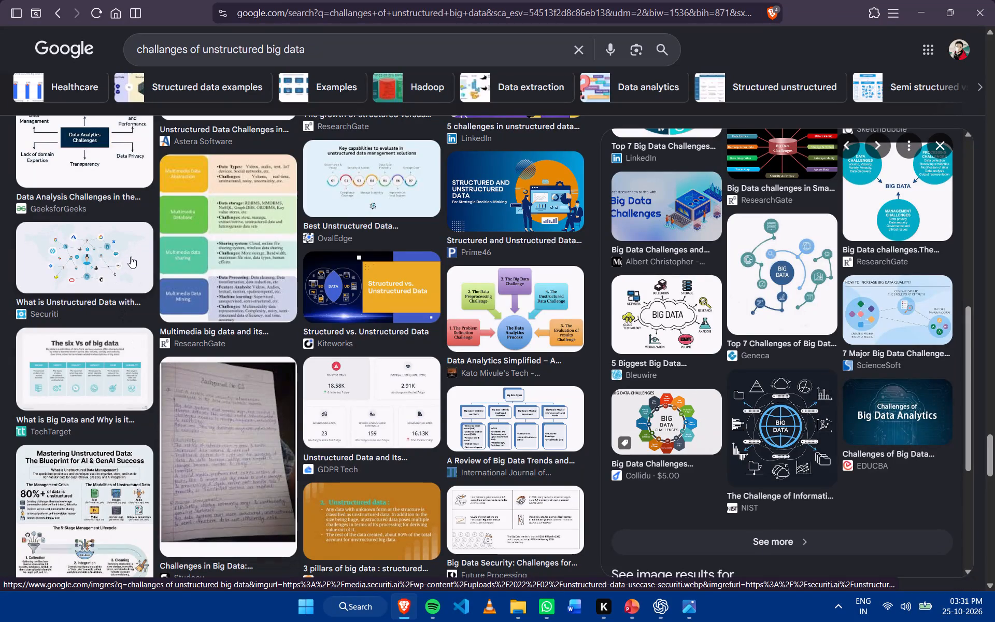
Open the source article of Securiti's world-map network image and locate the picture under "What is Unstructured Data Used For?".
click(123, 257)
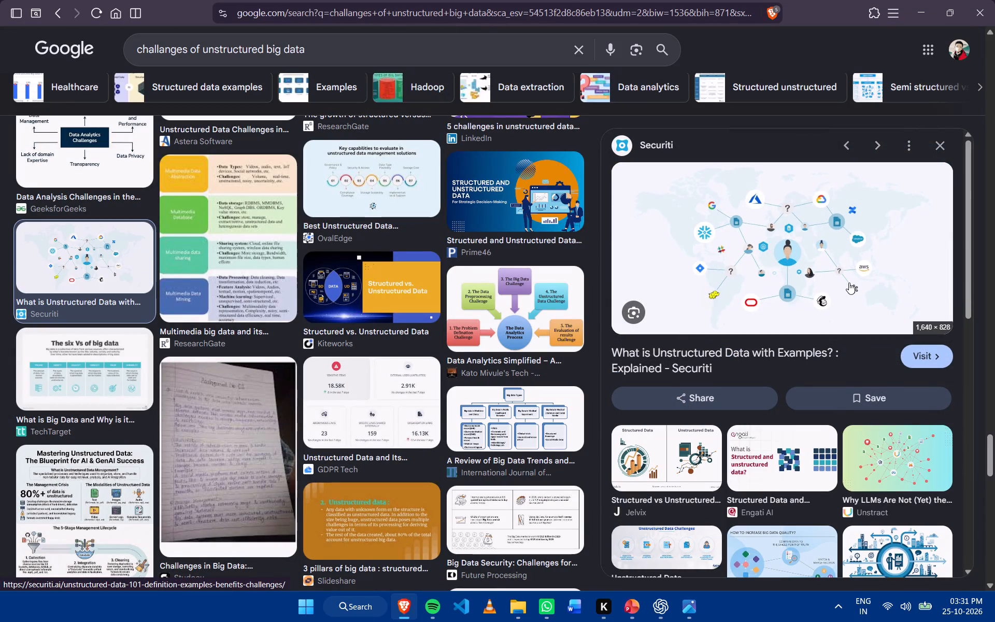
click(847, 268)
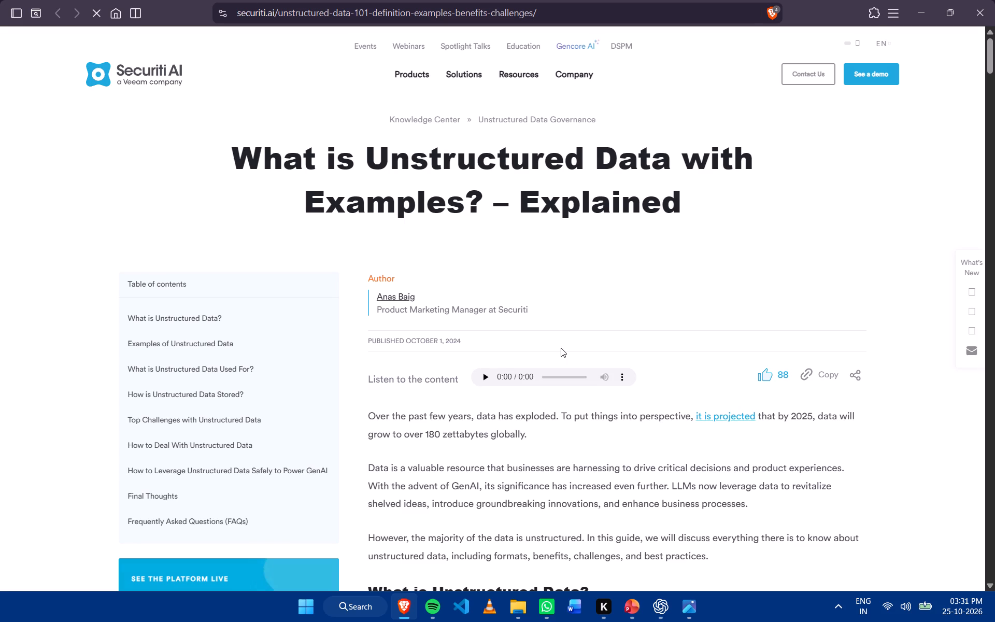
scroll(717, 345, down, 12)
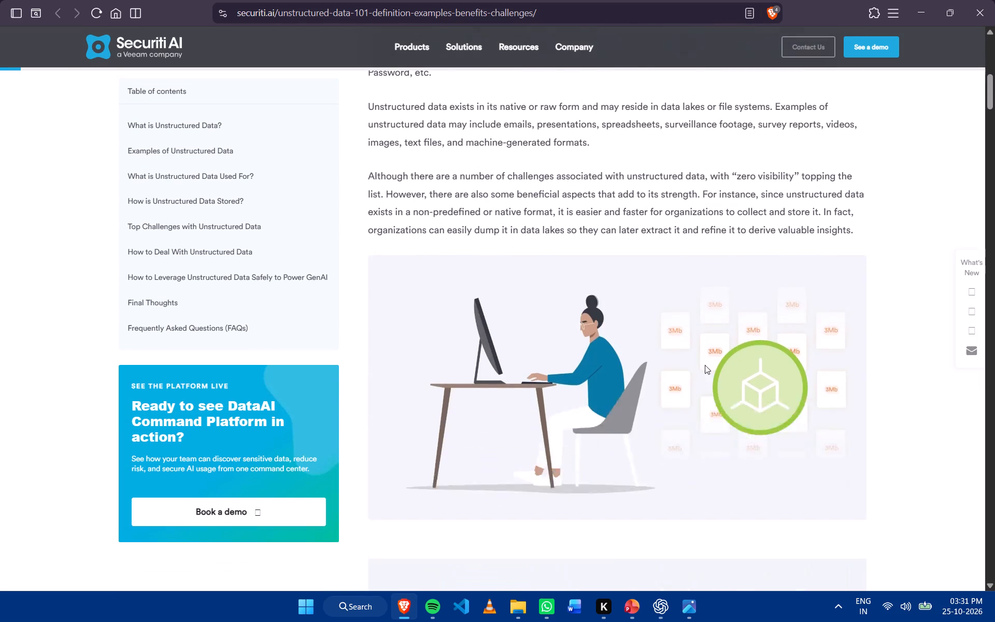
scroll(633, 327, down, 16)
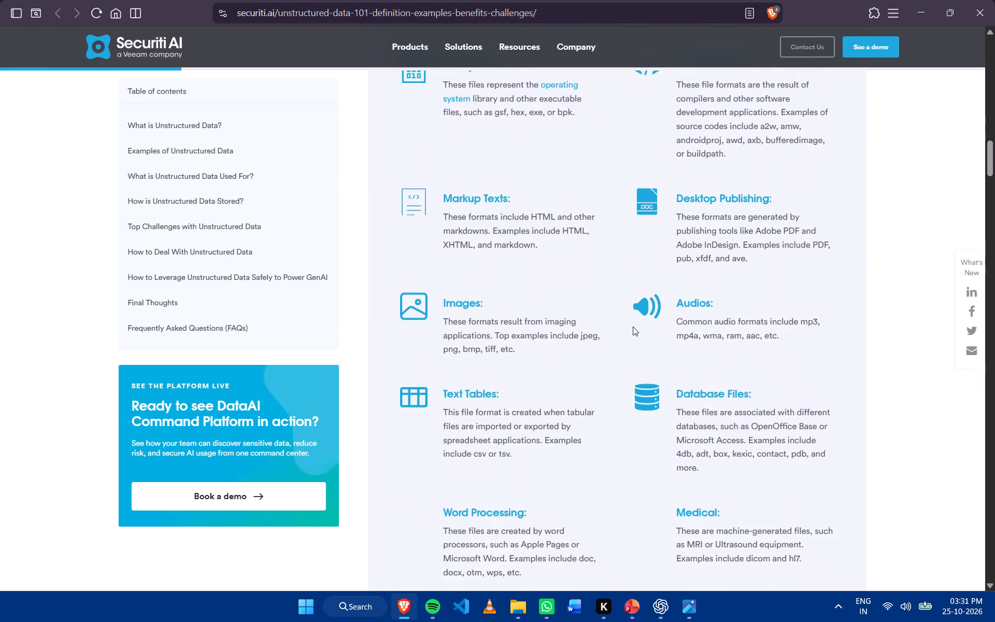
scroll(633, 327, down, 20)
scroll(633, 327, up, 2)
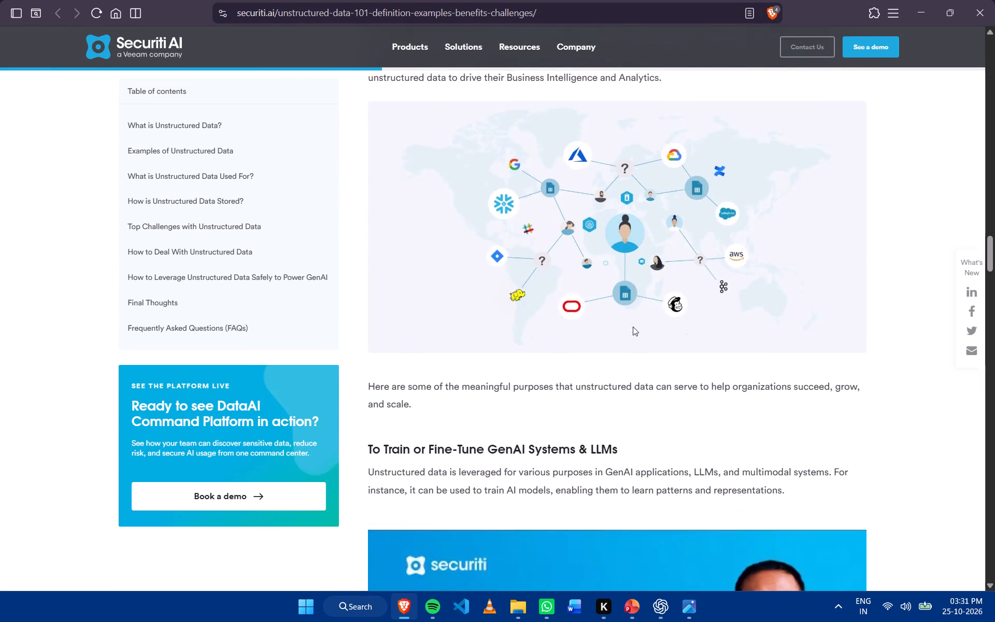
click(615, 324)
click(621, 369)
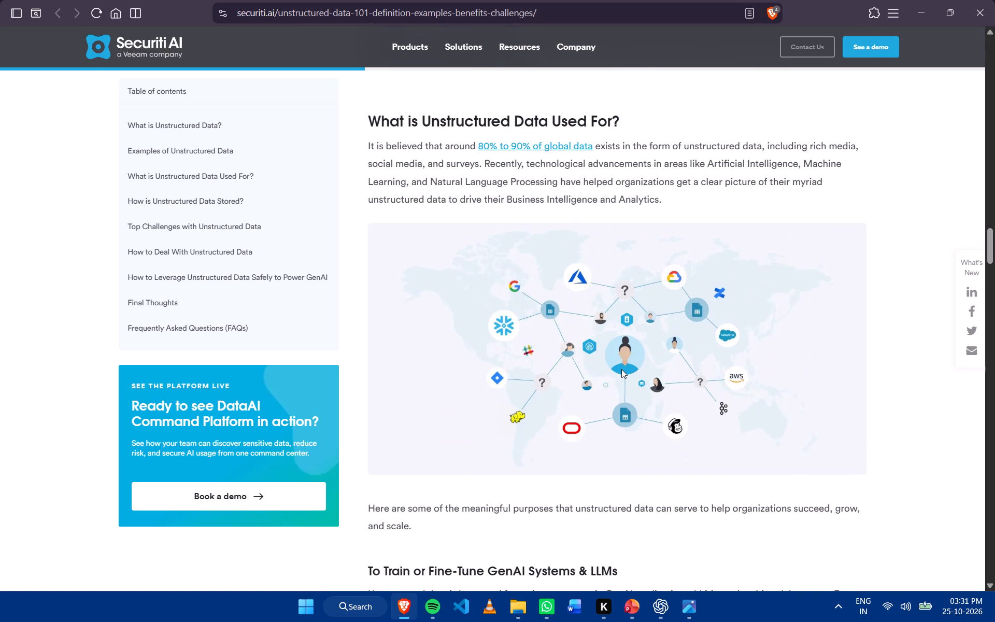
Save the world-map network image as unstructured-data-usecase-securiti.webp in the STUDY MATERIAL folder.
right_click(632, 333)
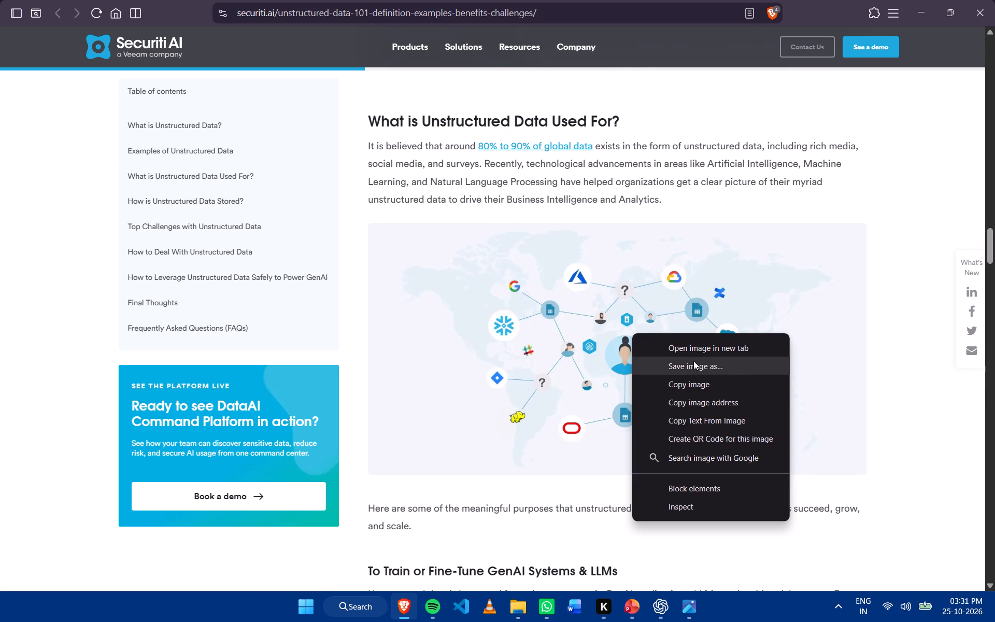
click(693, 361)
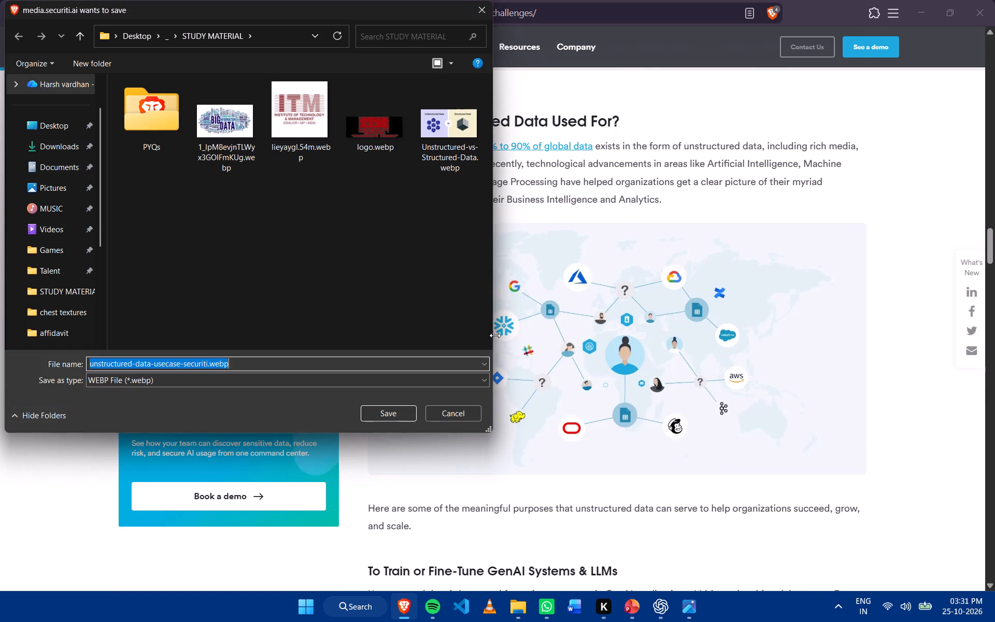
click(384, 417)
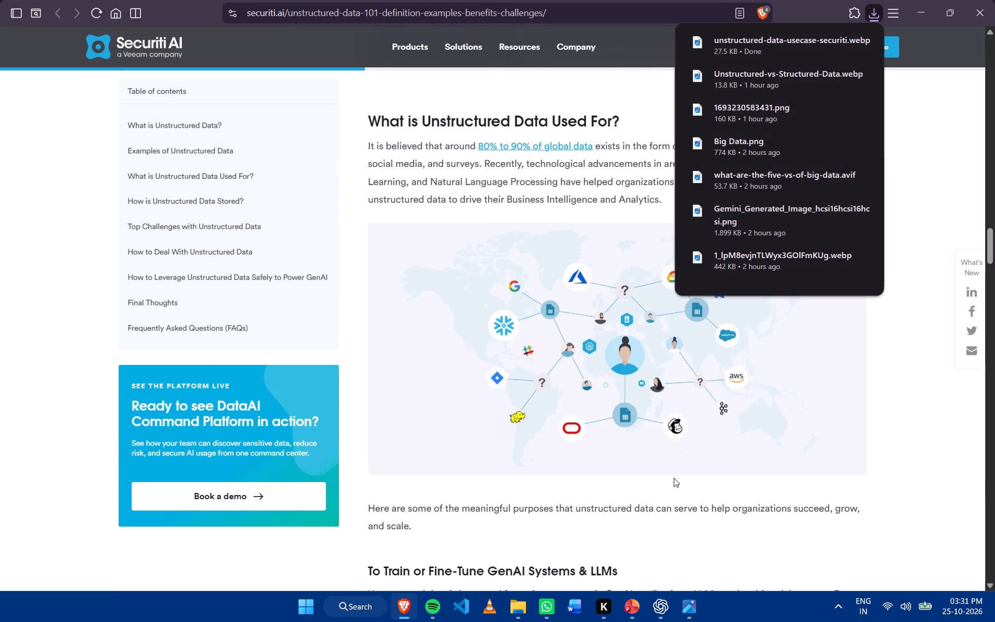
click(882, 407)
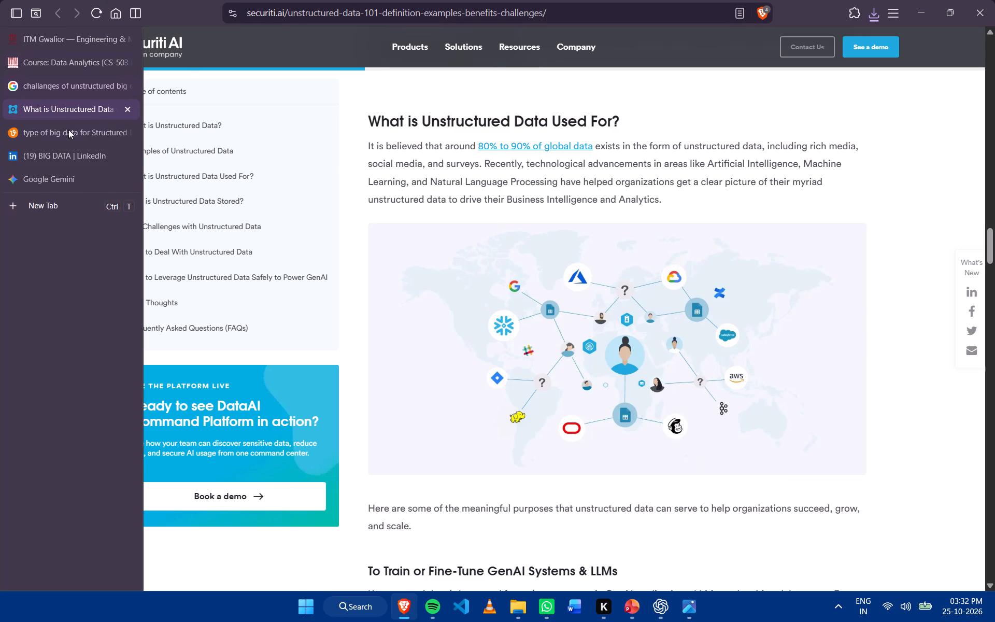
Return to the "challanges of unstructured big data" image results and narrow them to Examples.
click(50, 86)
scroll(259, 235, up, 5)
scroll(132, 152, up, 5)
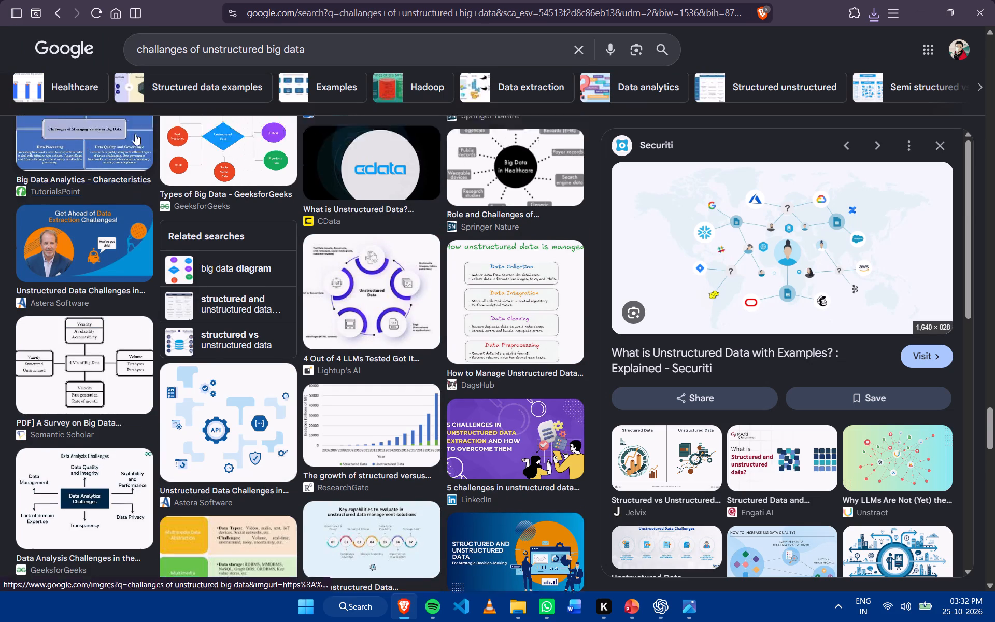
scroll(135, 134, up, 20)
scroll(135, 134, up, 20)
scroll(135, 134, up, 7)
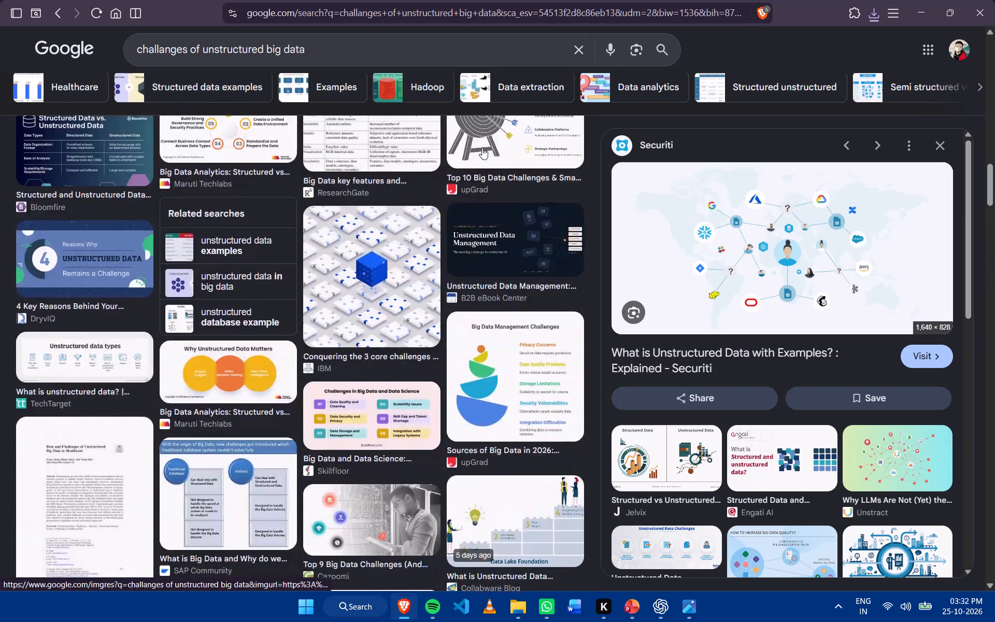
scroll(482, 148, up, 11)
click(333, 83)
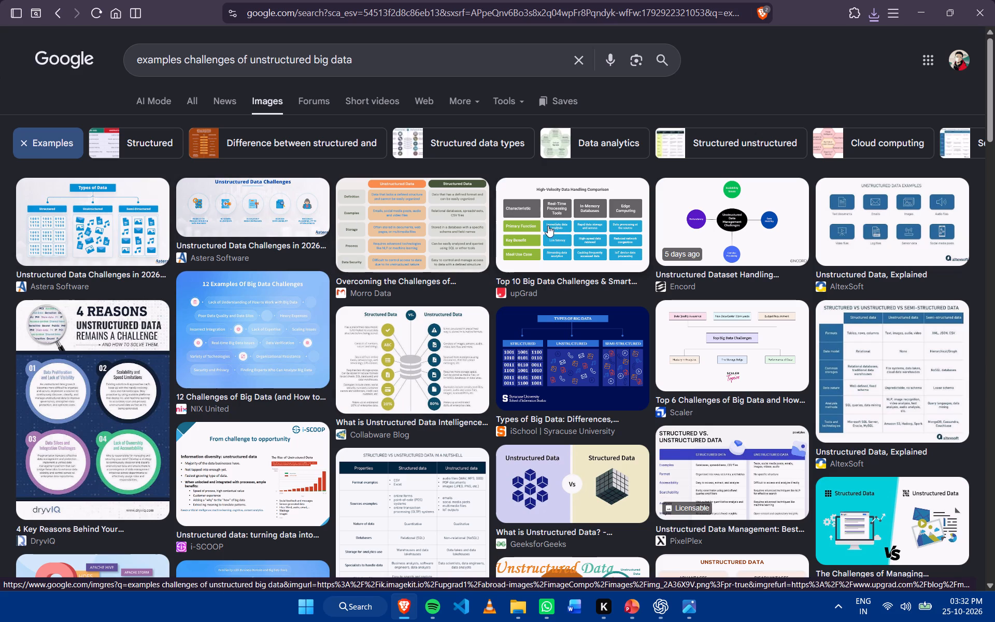
Examine the "examples challenges of unstructured big data" image results for a picture suited to slide 5.
scroll(733, 223, down, 4)
scroll(629, 206, down, 1)
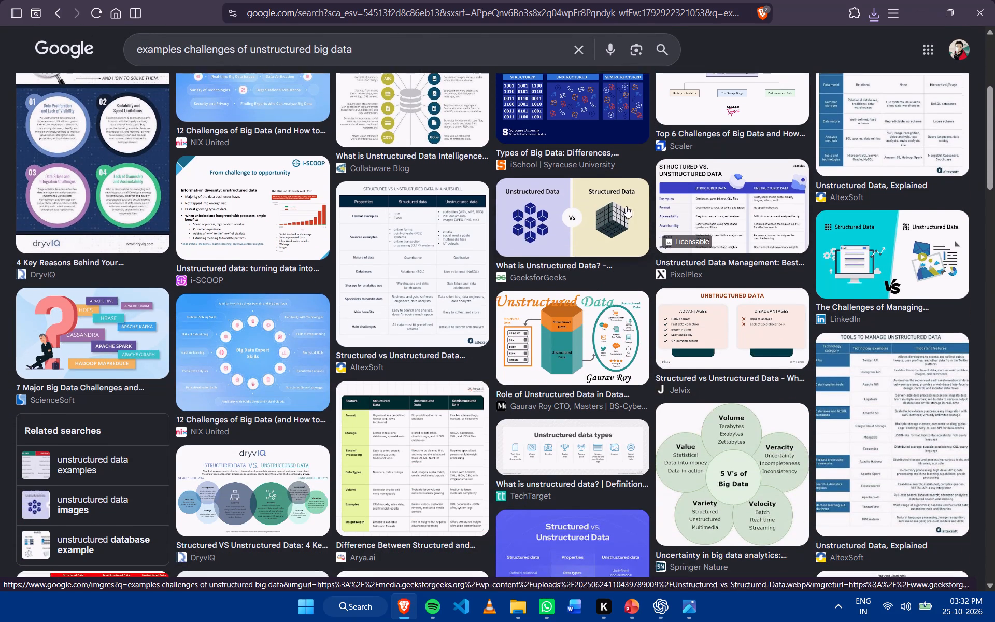
scroll(626, 206, down, 1)
scroll(453, 234, down, 2)
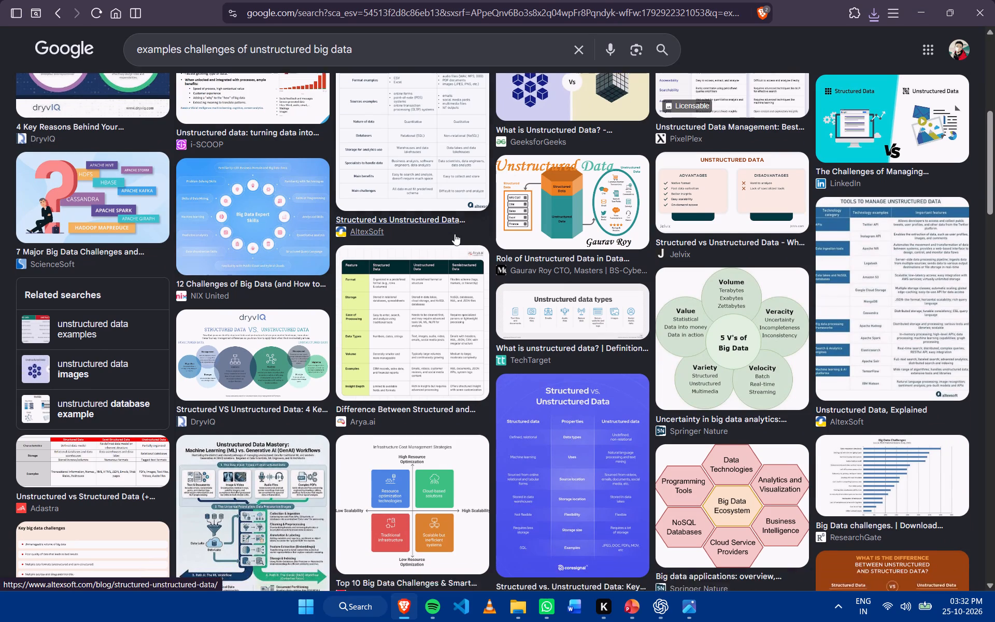
scroll(701, 194, down, 1)
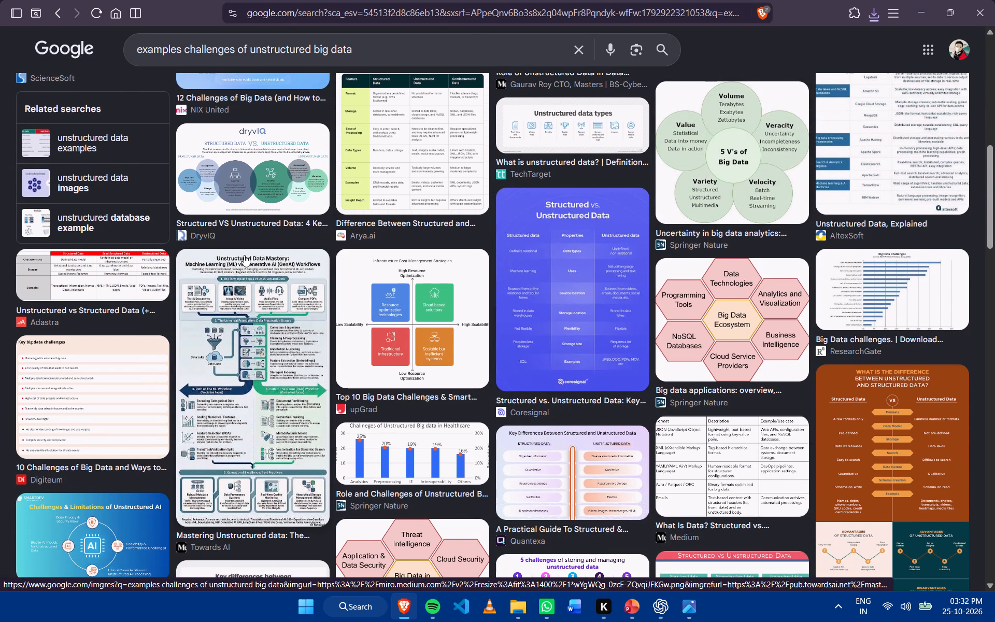
scroll(251, 258, down, 1)
scroll(350, 261, down, 3)
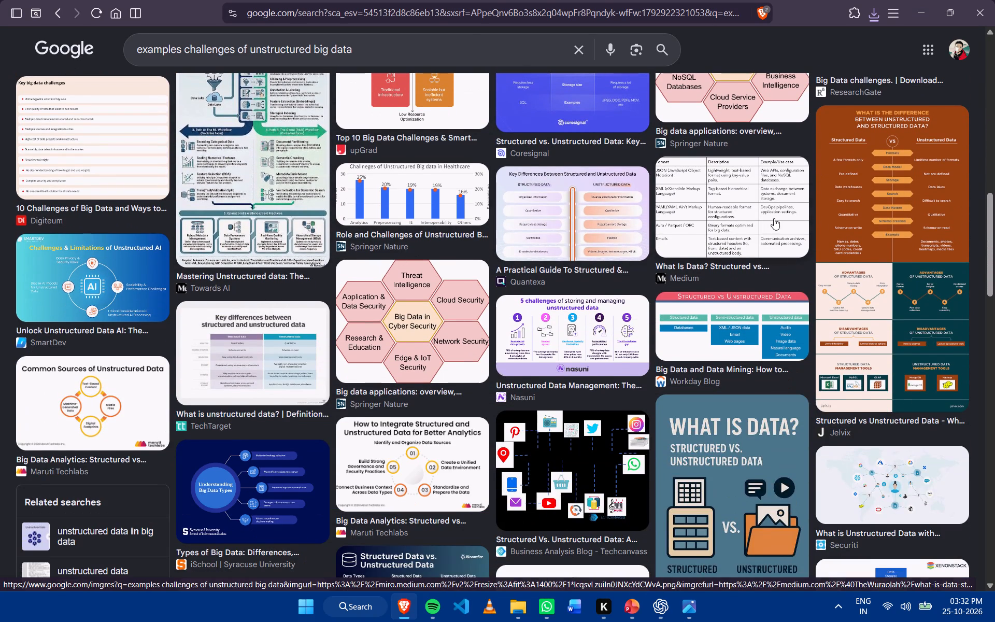
scroll(690, 246, down, 2)
scroll(582, 294, down, 1)
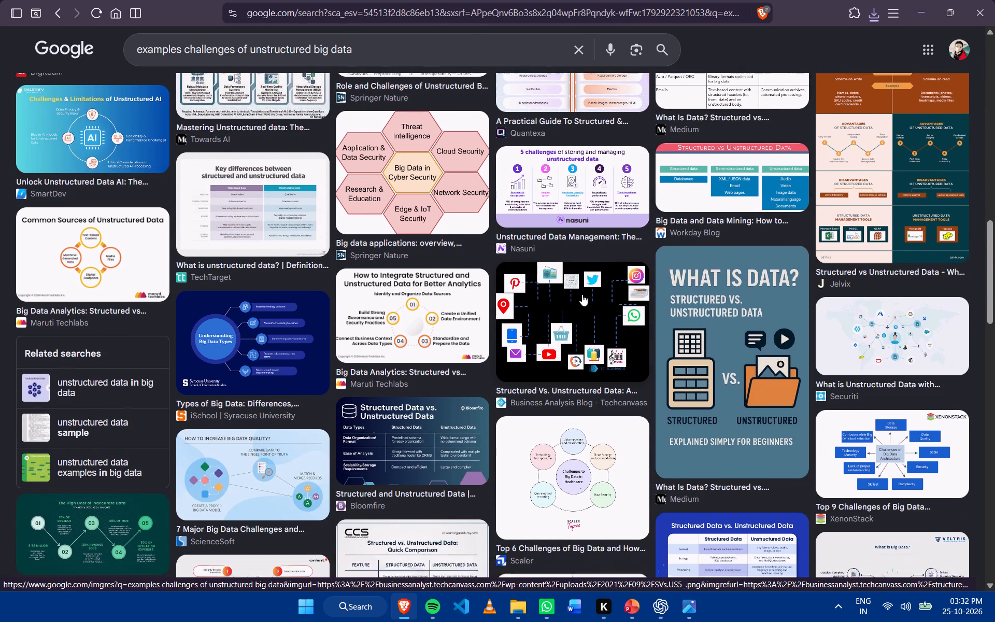
scroll(417, 316, down, 2)
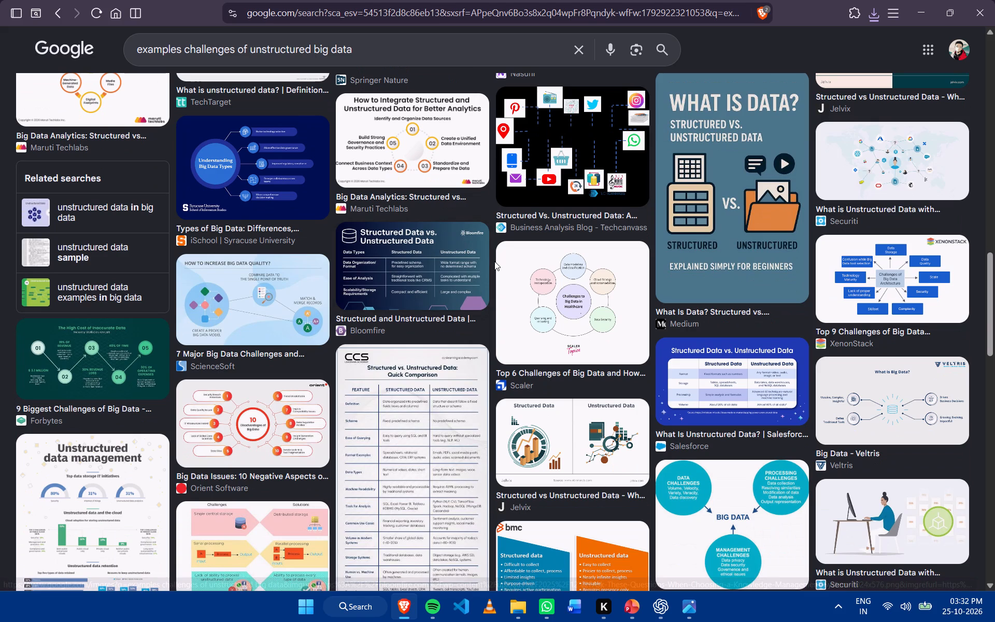
scroll(499, 262, down, 2)
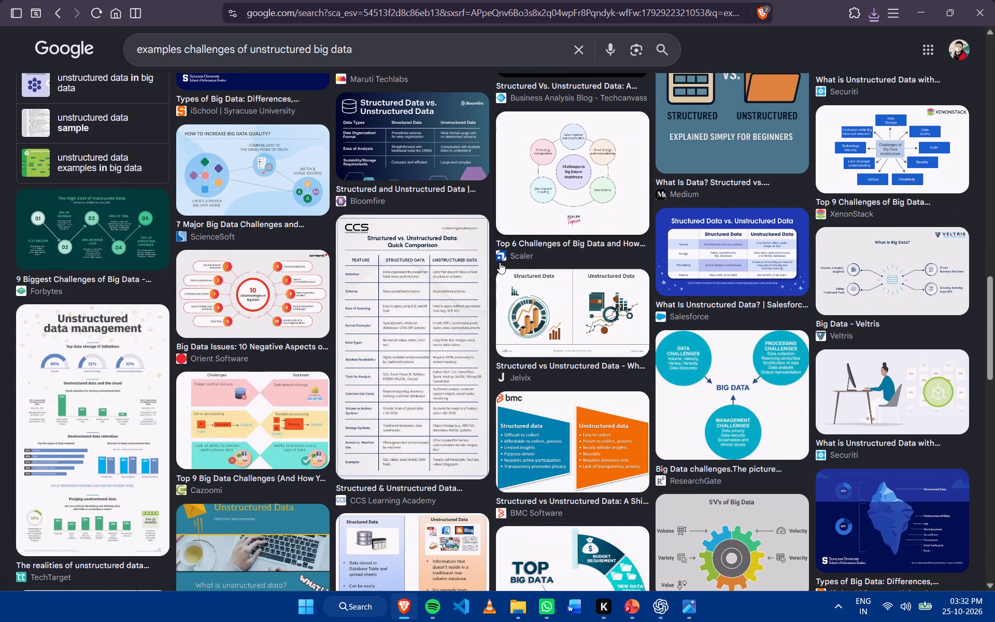
scroll(501, 254, down, 4)
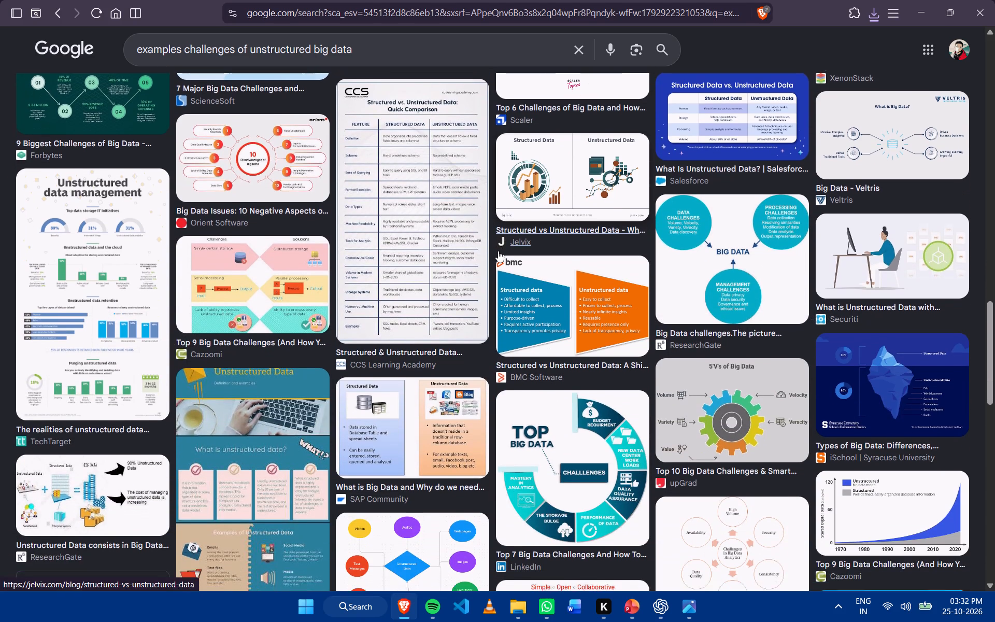
scroll(498, 251, down, 2)
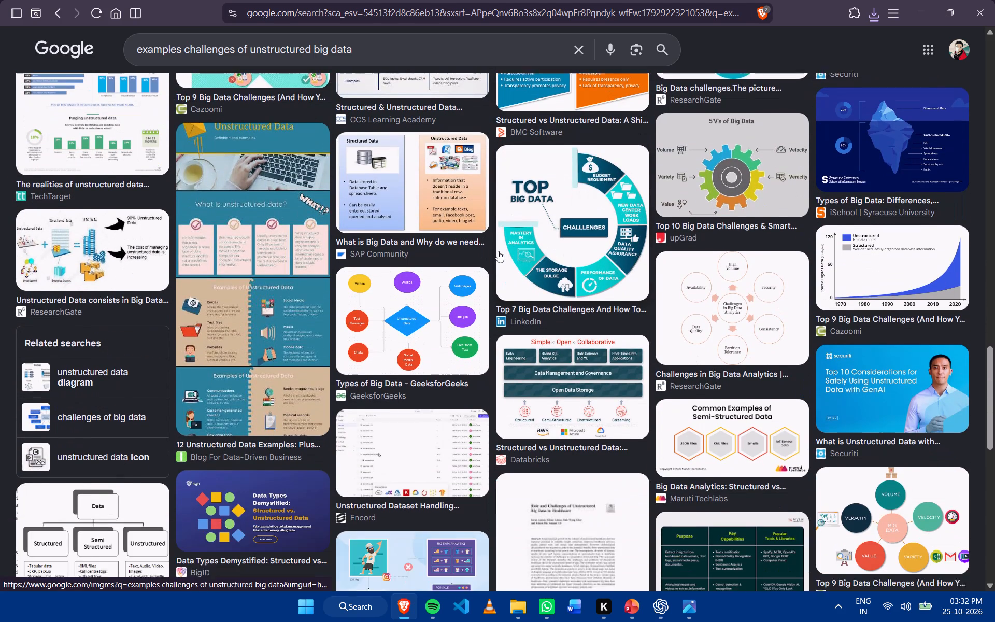
scroll(498, 251, down, 2)
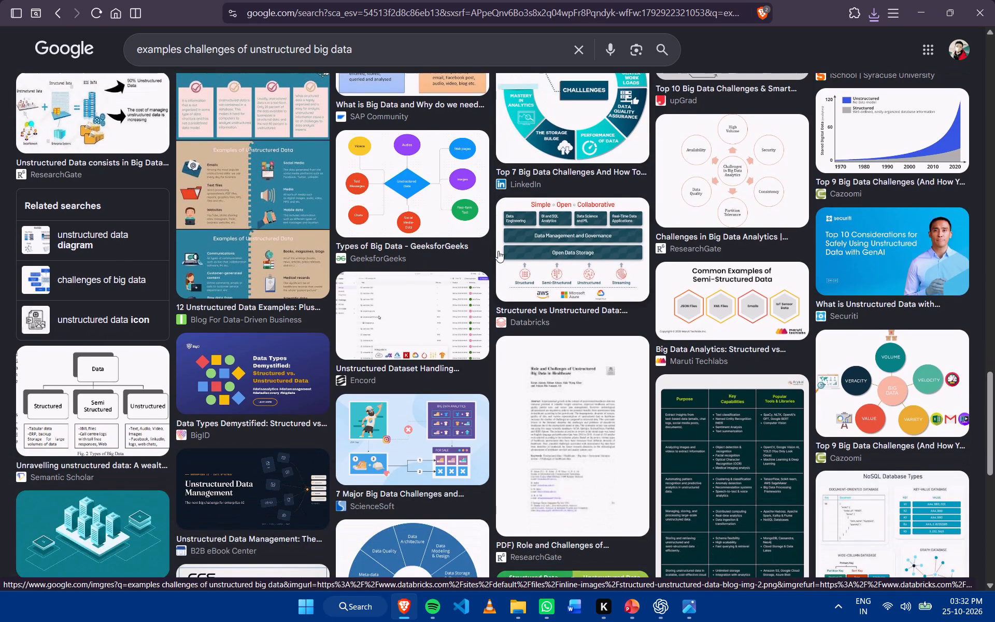
scroll(497, 251, down, 2)
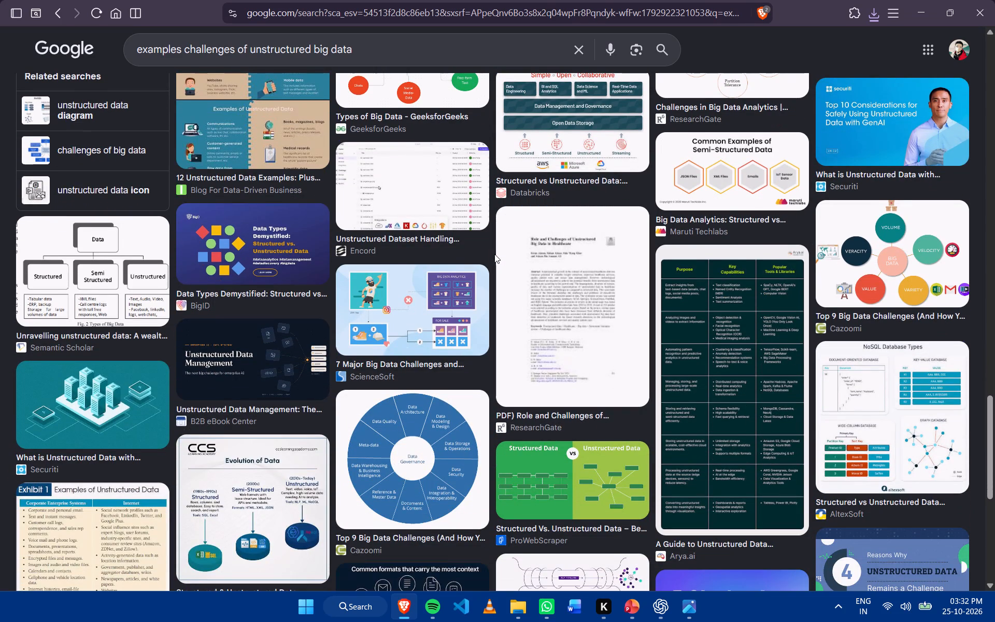
scroll(562, 237, up, 3)
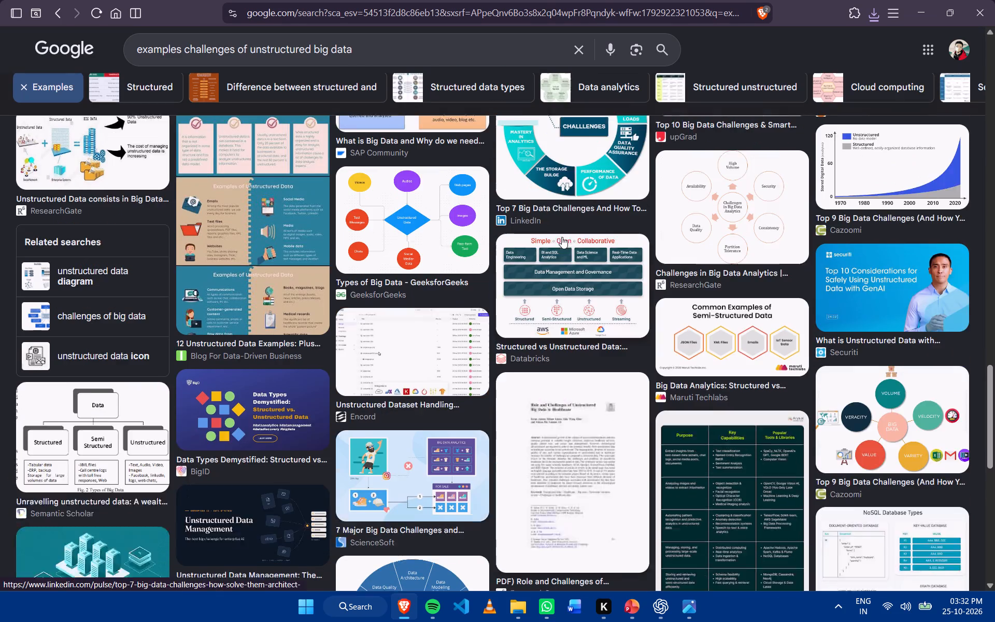
scroll(559, 237, up, 2)
scroll(558, 238, down, 6)
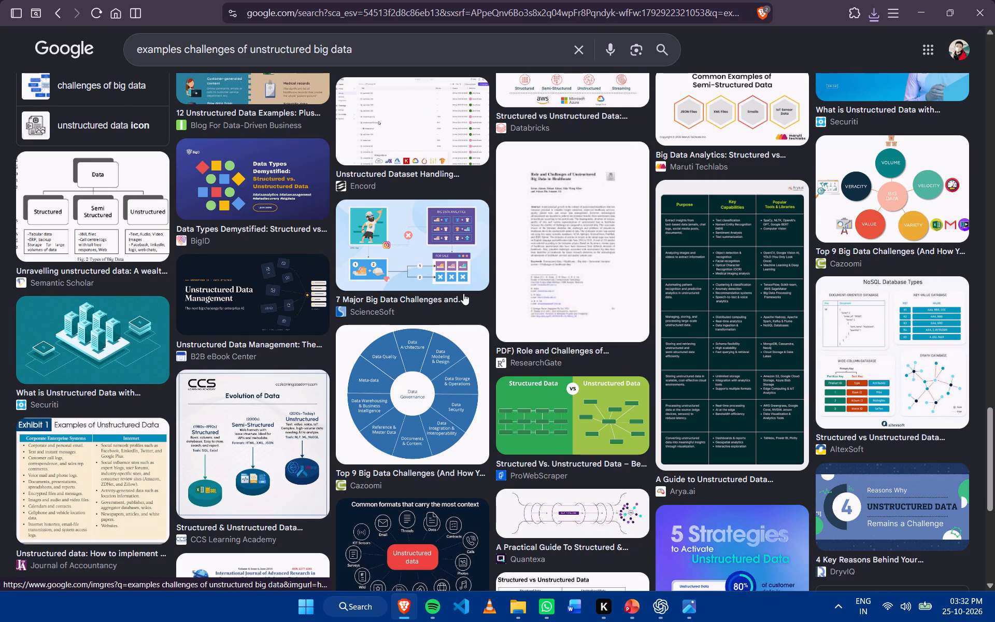
scroll(494, 261, down, 2)
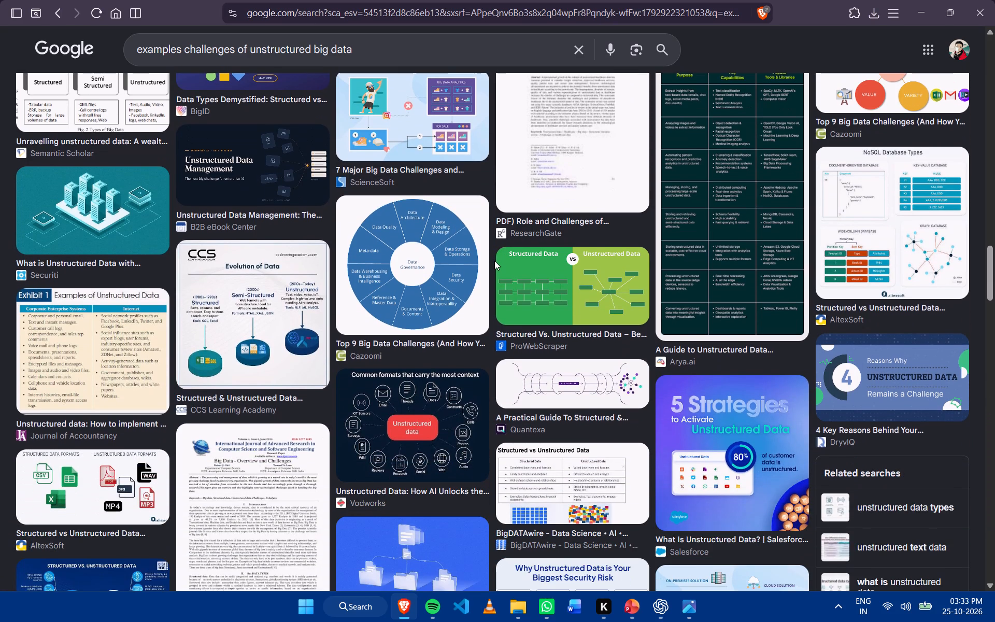
scroll(491, 266, down, 3)
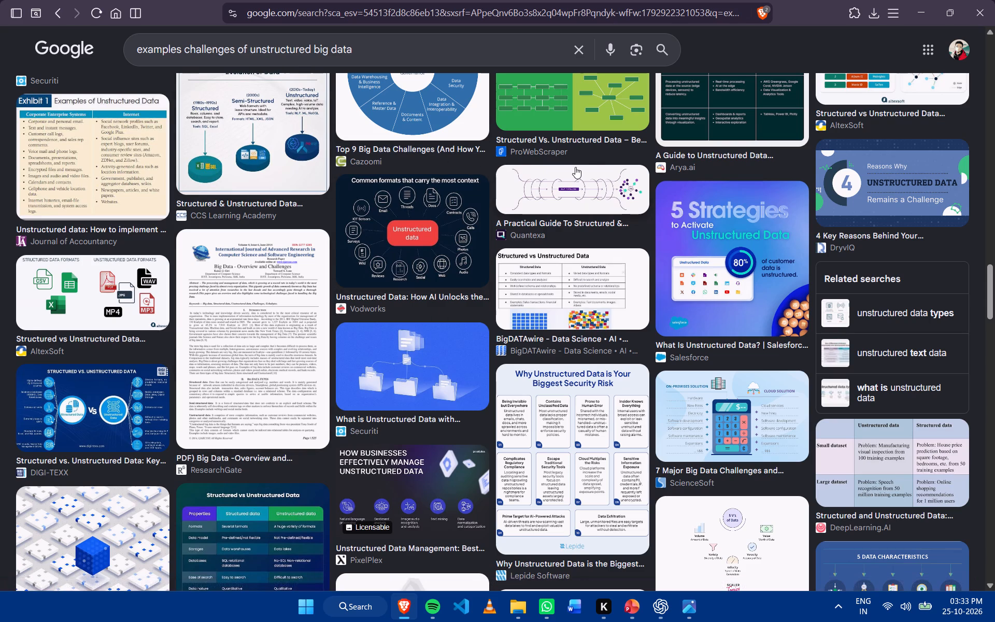
scroll(591, 152, down, 2)
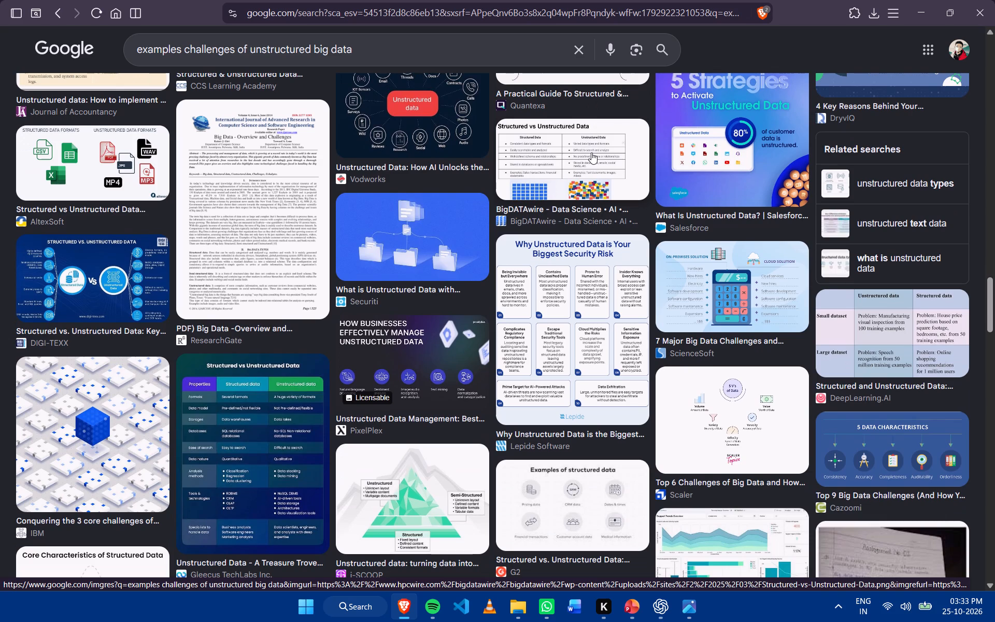
scroll(591, 152, down, 2)
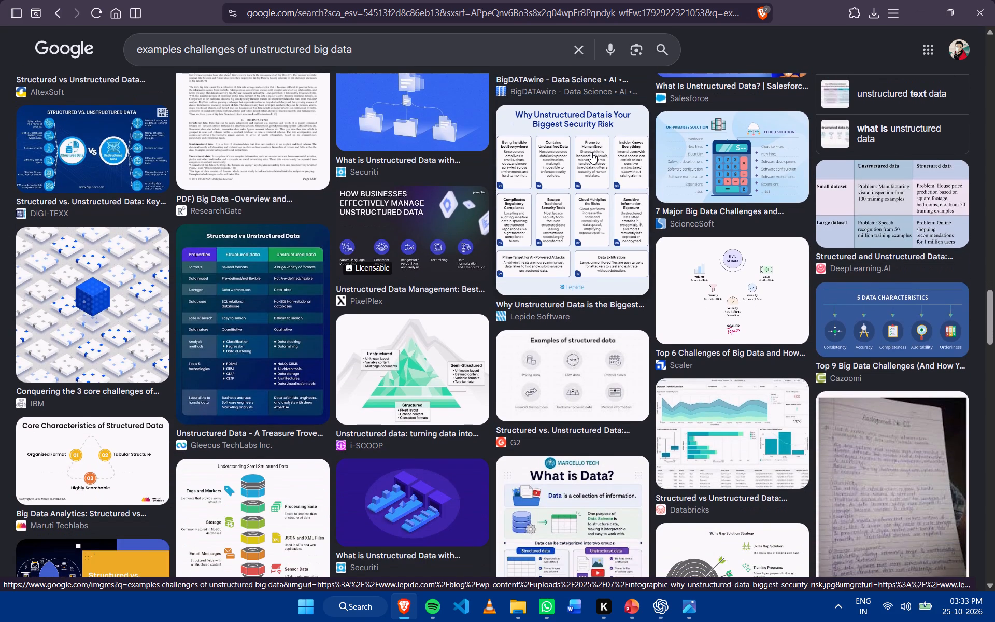
scroll(590, 152, up, 3)
scroll(590, 152, down, 3)
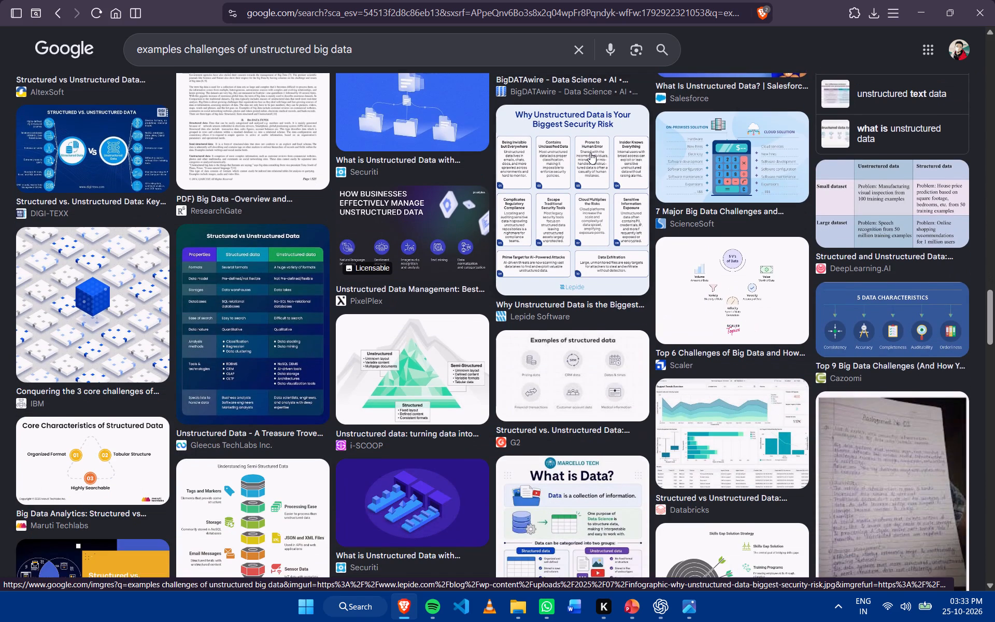
scroll(590, 152, down, 4)
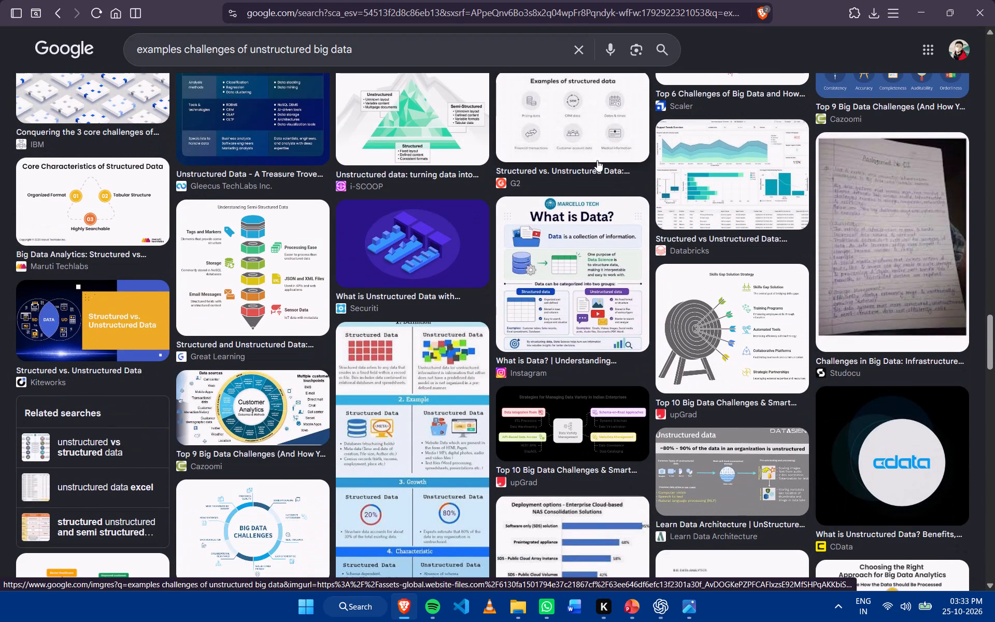
scroll(597, 160, down, 3)
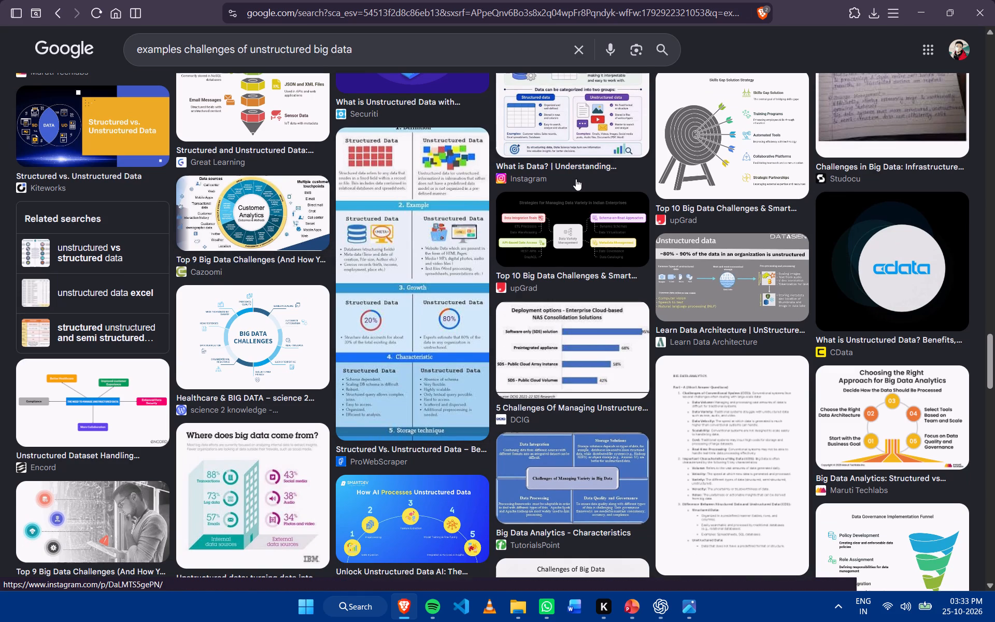
scroll(659, 155, up, 2)
scroll(659, 155, down, 3)
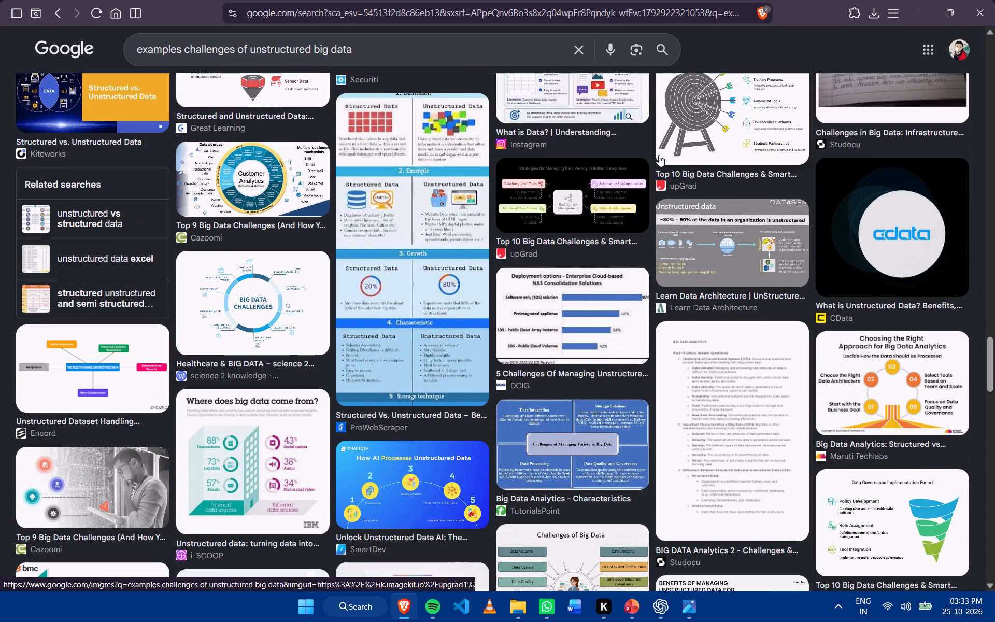
scroll(652, 154, down, 3)
scroll(408, 248, down, 2)
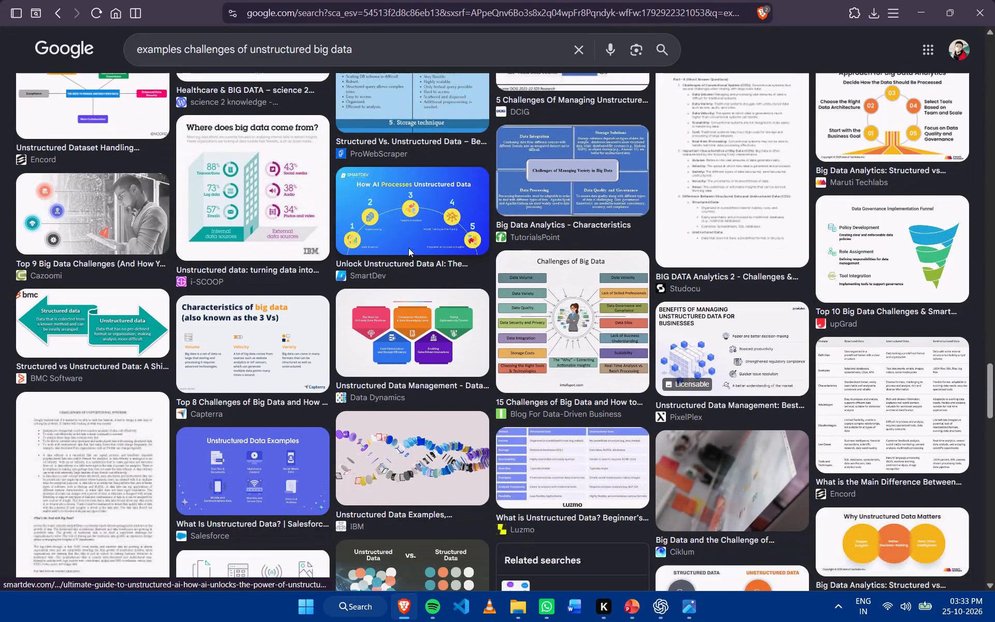
scroll(603, 214, down, 1)
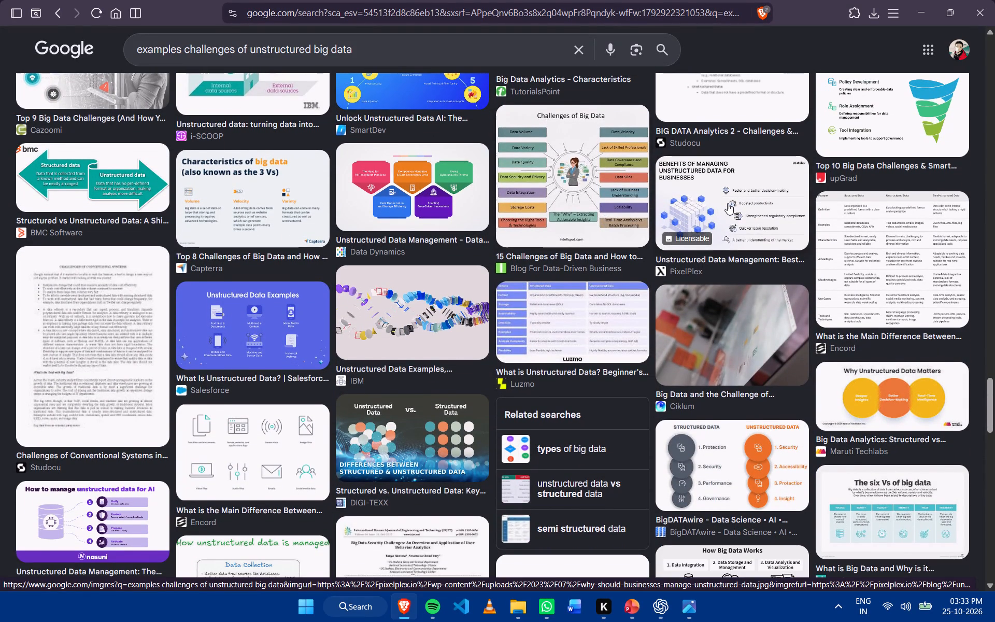
Open the source article of PixelPlex's "Benefits of managing unstructured data for businesses" image and locate the picture under "Why should businesses manage unstructured data?".
click(734, 206)
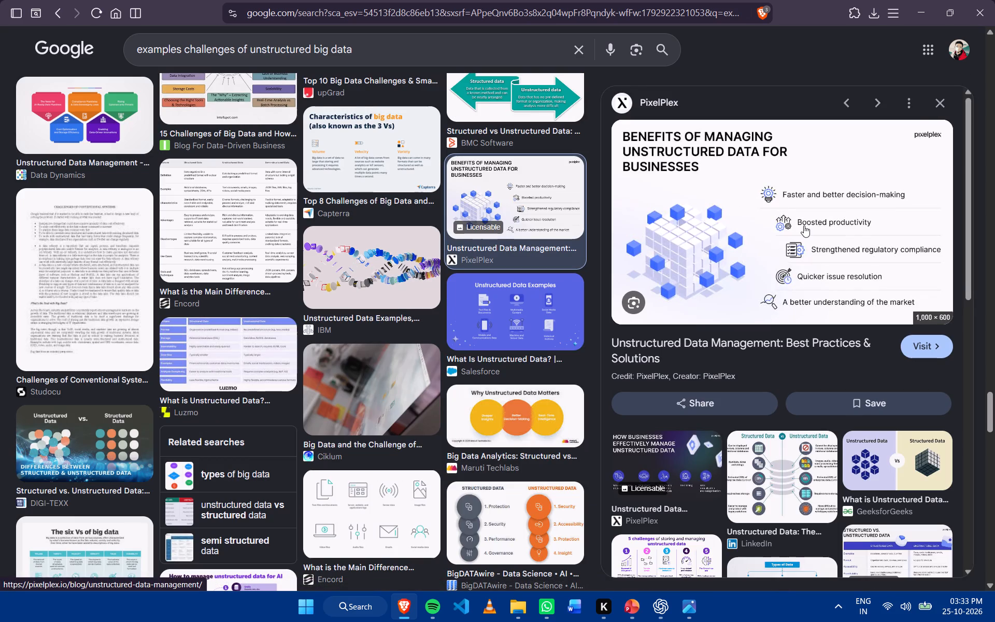
click(804, 225)
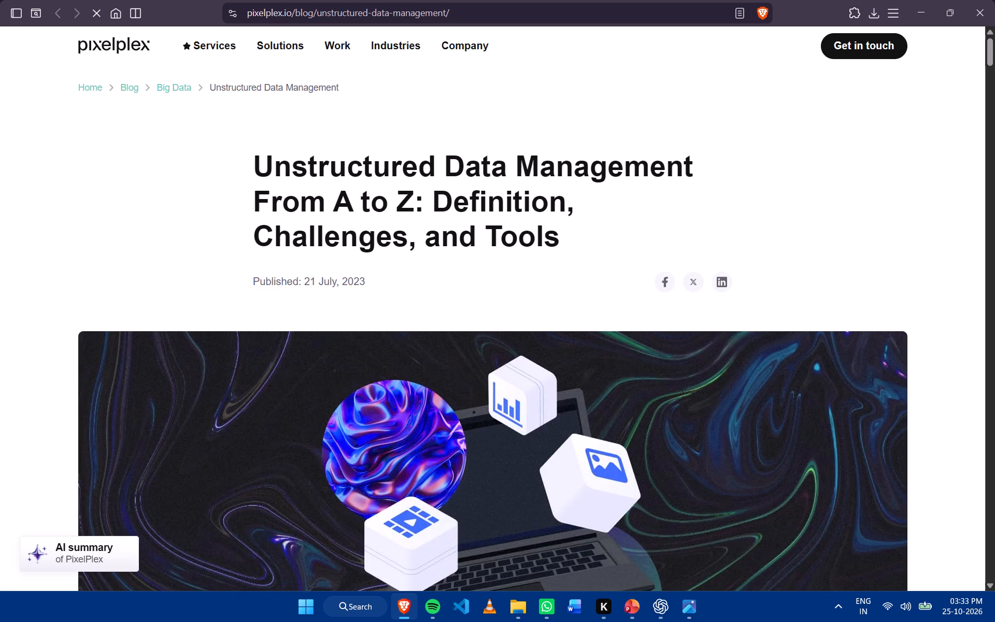
scroll(429, 207, down, 13)
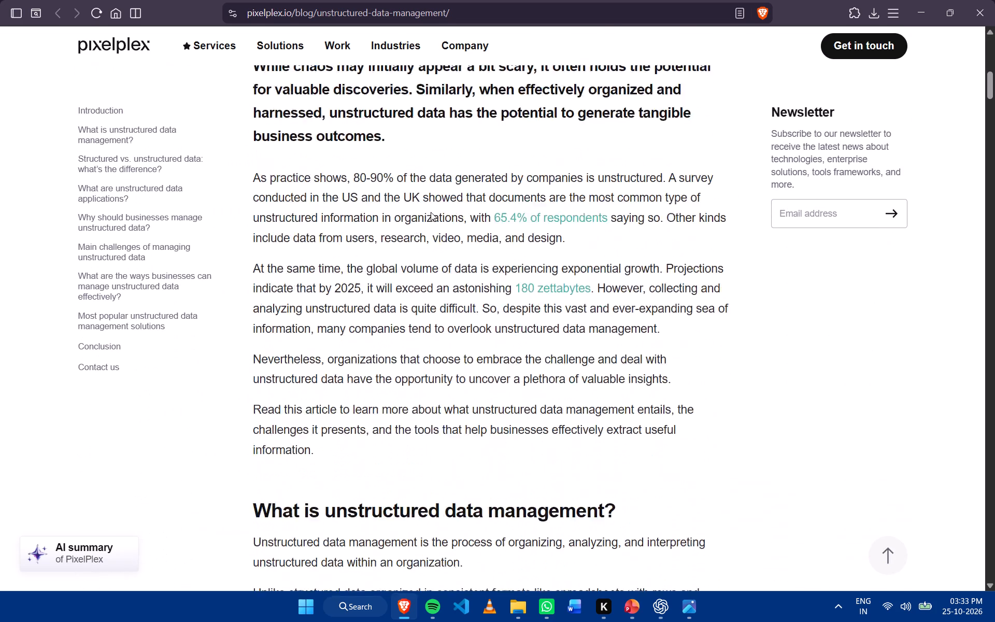
scroll(431, 212, down, 8)
scroll(431, 213, down, 14)
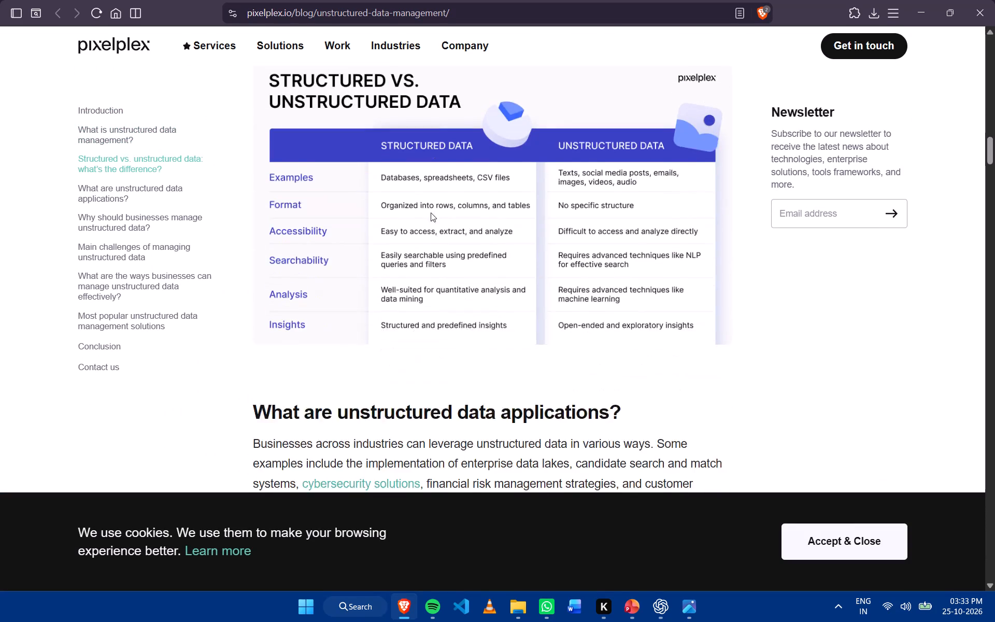
scroll(431, 213, down, 20)
scroll(431, 213, down, 2)
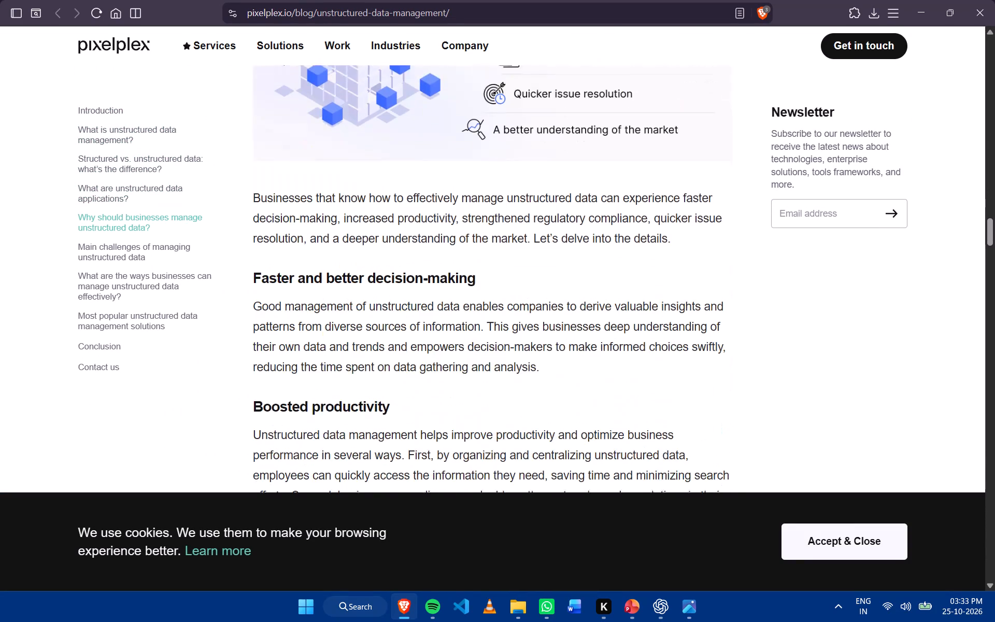
scroll(430, 214, up, 4)
click(438, 232)
click(493, 250)
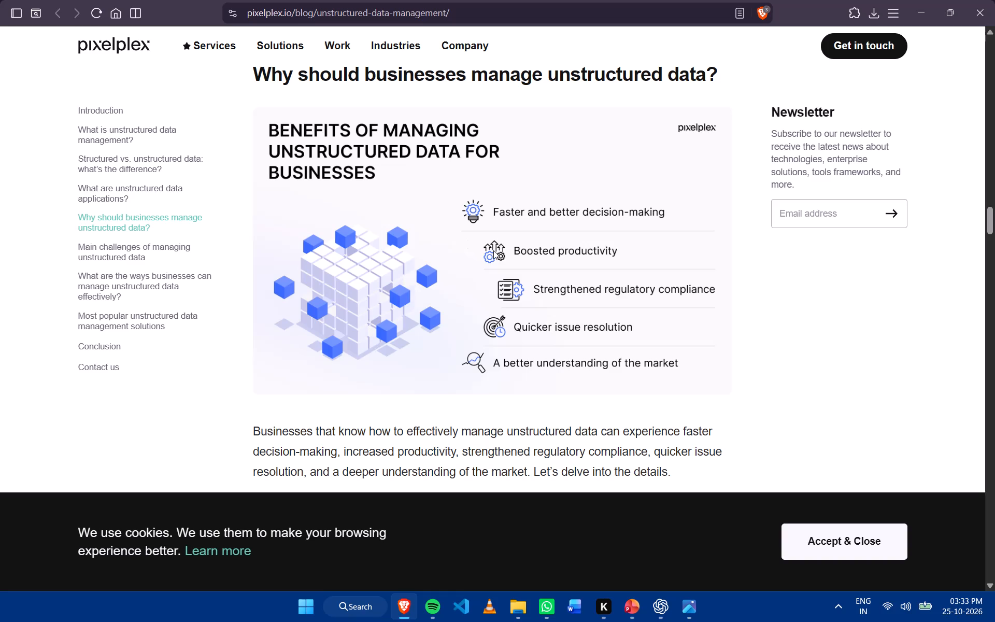
Save the benefits image as why-should-businesses-manage-unstructured-data.jpg in the STUDY MATERIAL folder.
right_click(474, 236)
click(527, 265)
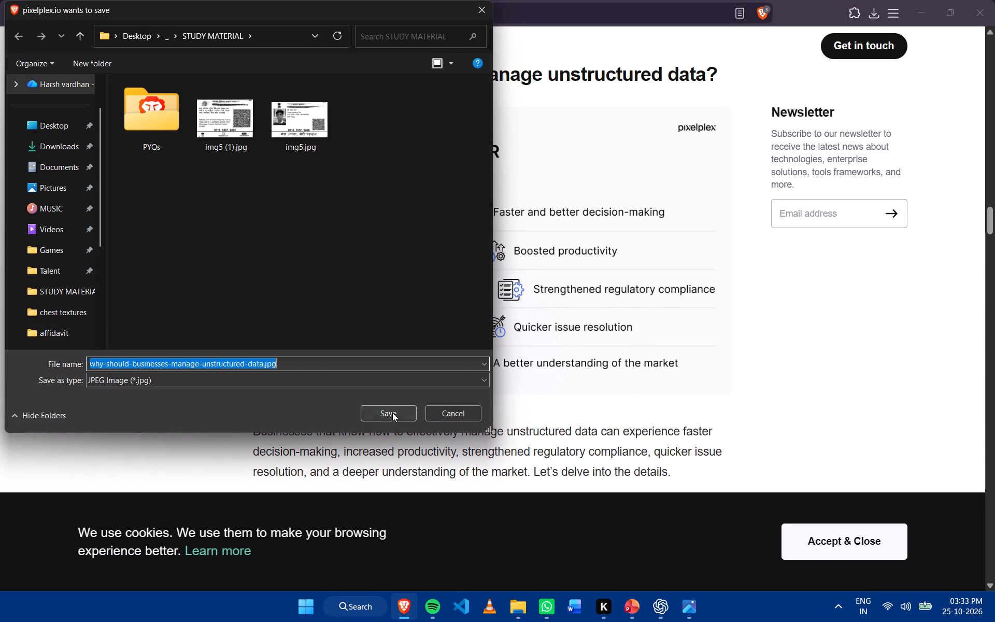
click(393, 410)
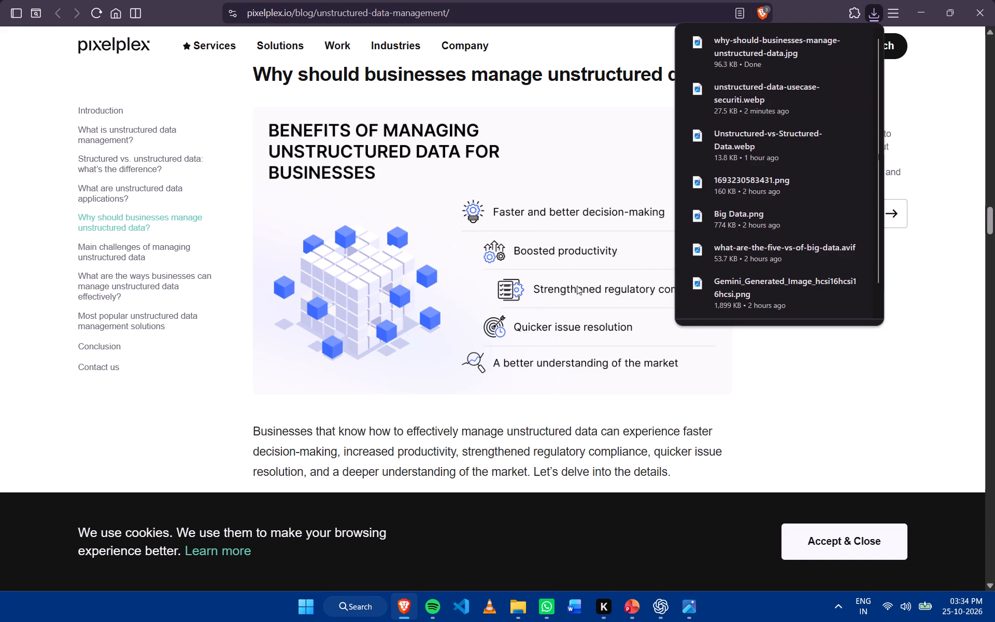
click(584, 220)
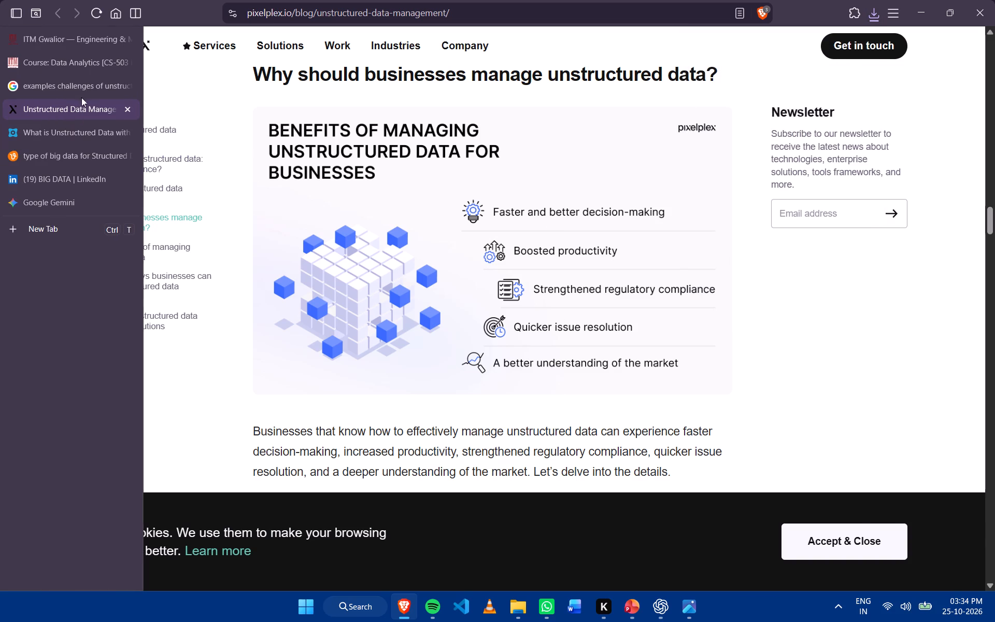
Return to the "examples challenges of unstructured big data" image results and examine more of them for another picture for slide 5.
click(81, 87)
scroll(294, 309, down, 3)
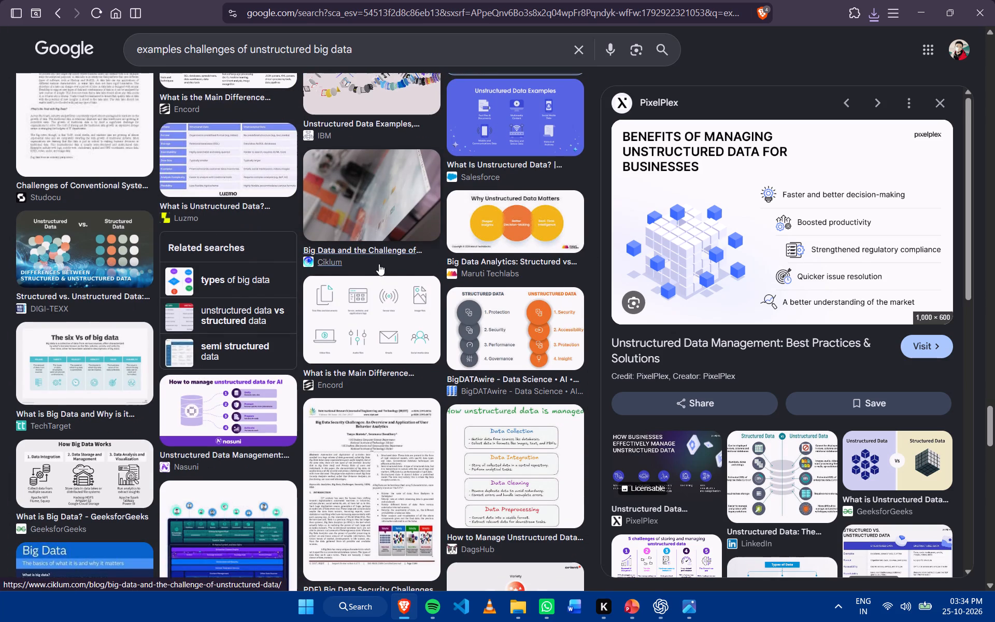
scroll(379, 264, down, 6)
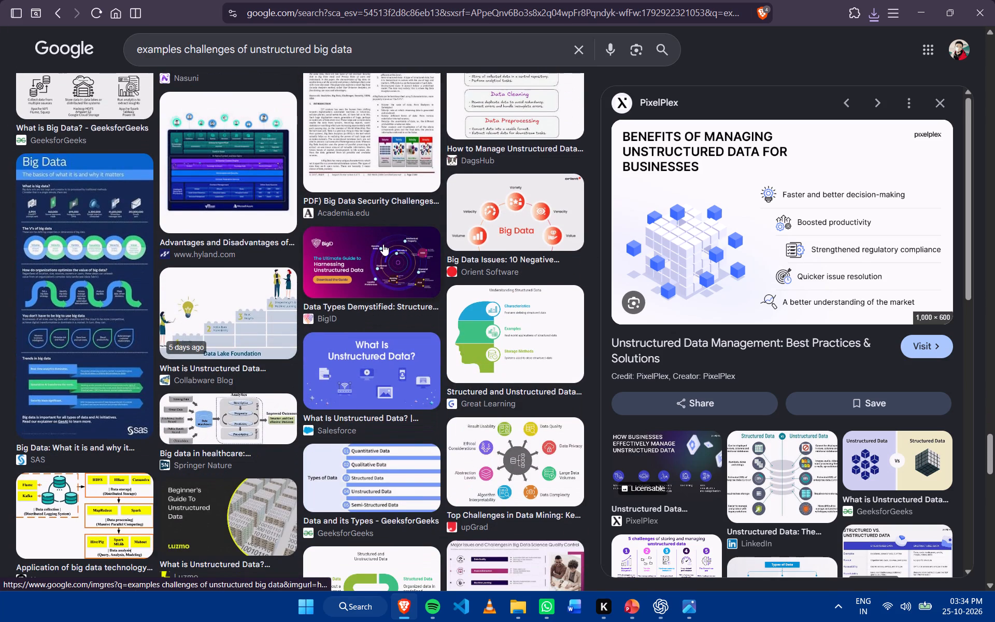
scroll(399, 234, down, 4)
scroll(240, 169, up, 2)
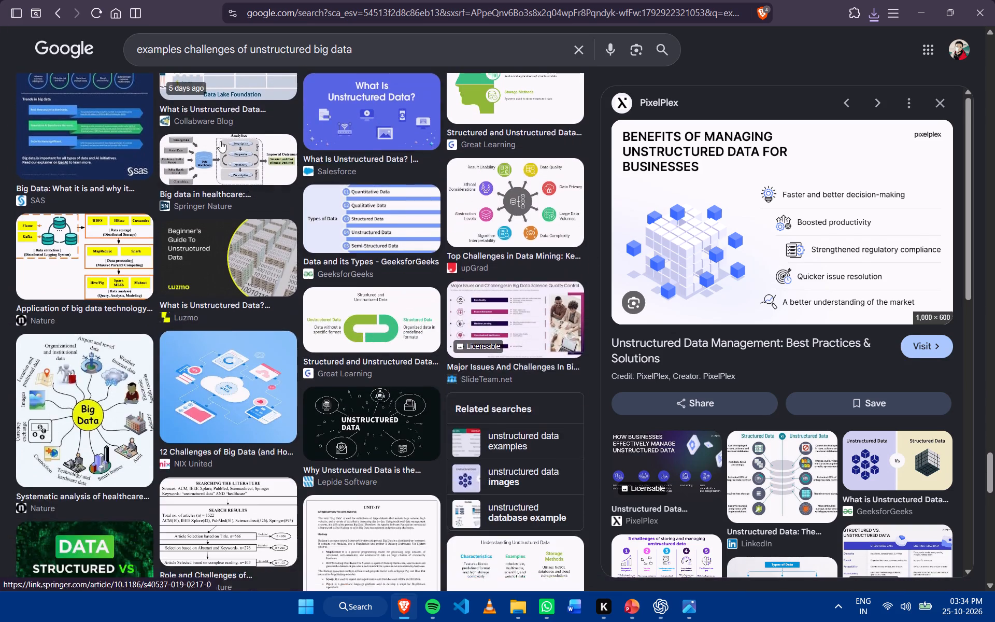
scroll(220, 141, up, 14)
scroll(145, 123, up, 17)
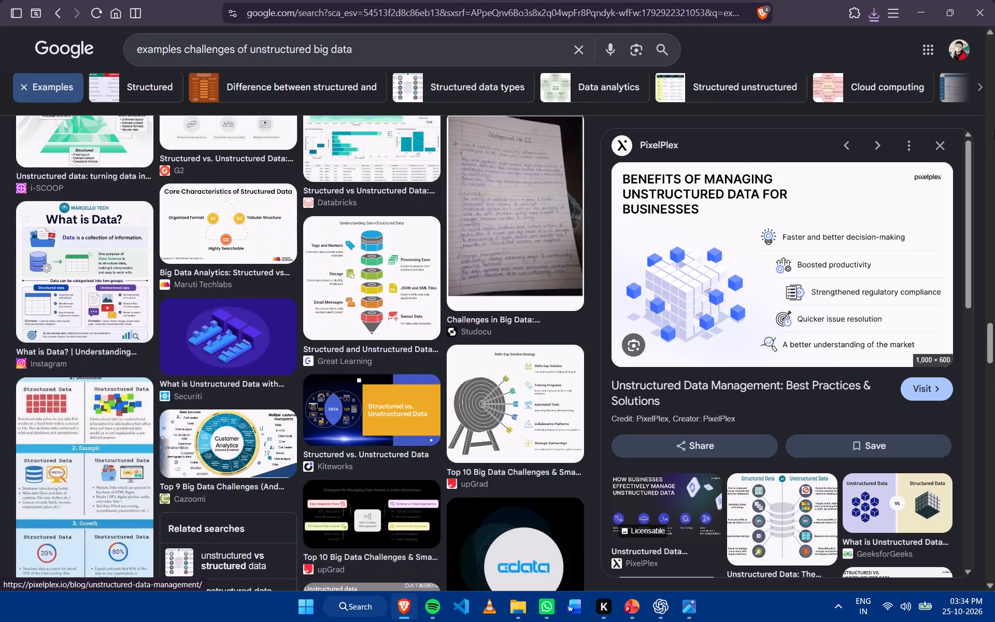
drag(990, 325, 981, 64)
scroll(178, 168, up, 16)
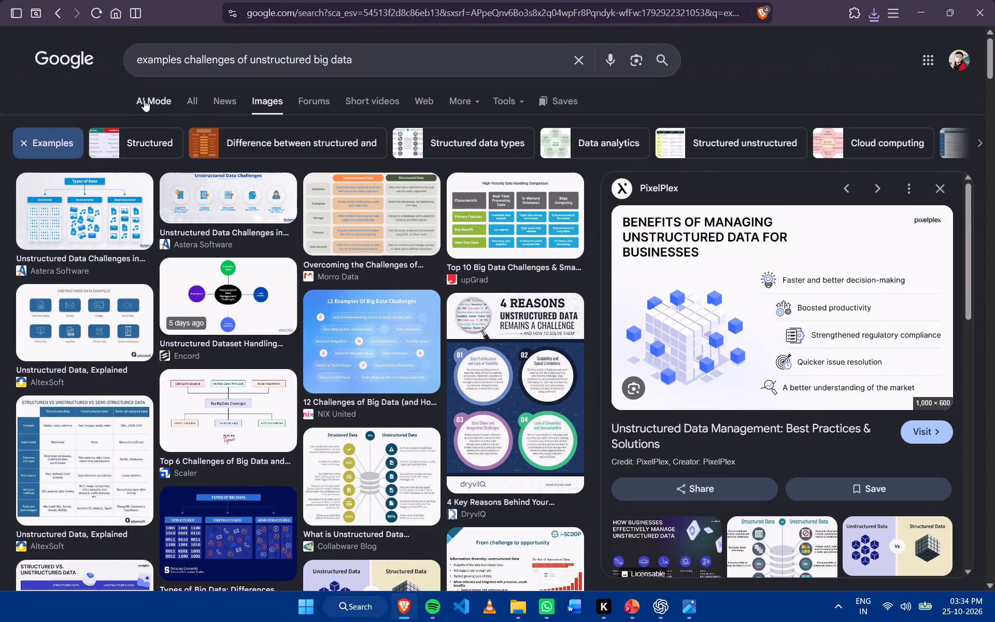
Switch the search to all results and read the AI Overview's common examples and core challenges of unstructured big data.
click(185, 97)
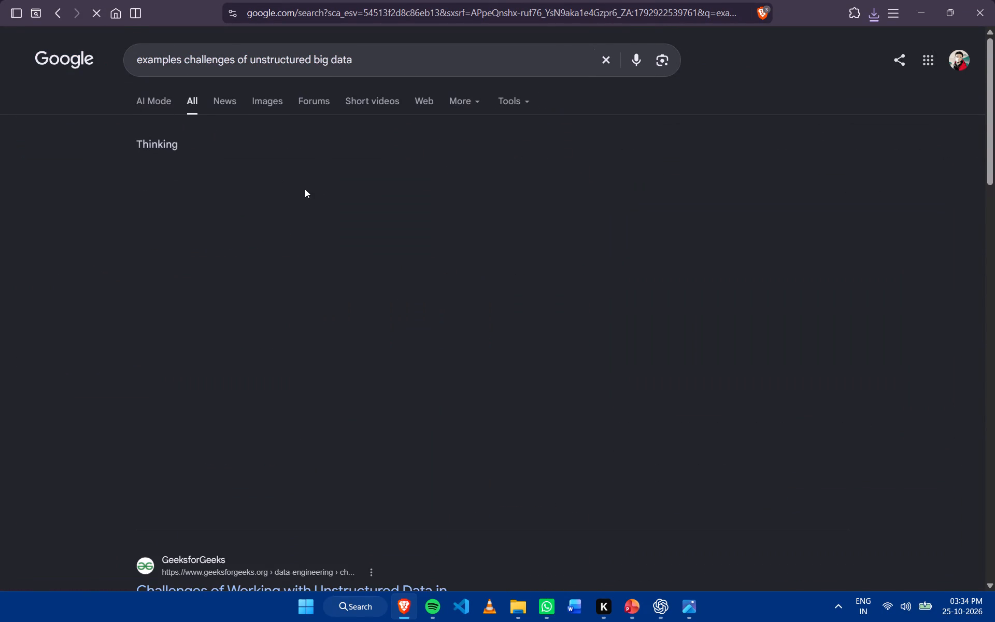
scroll(254, 237, down, 1)
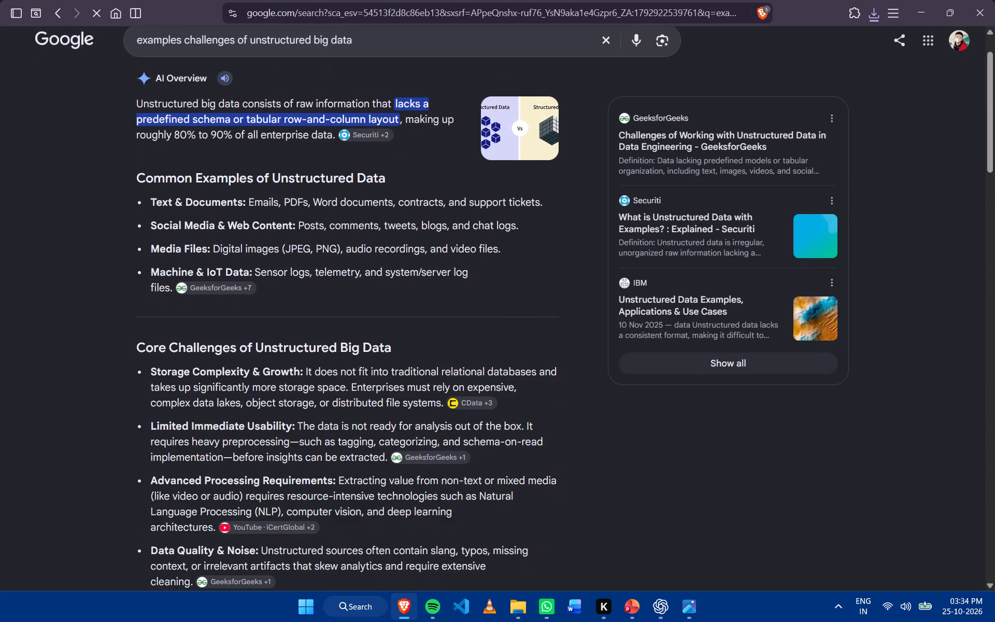
scroll(363, 310, down, 2)
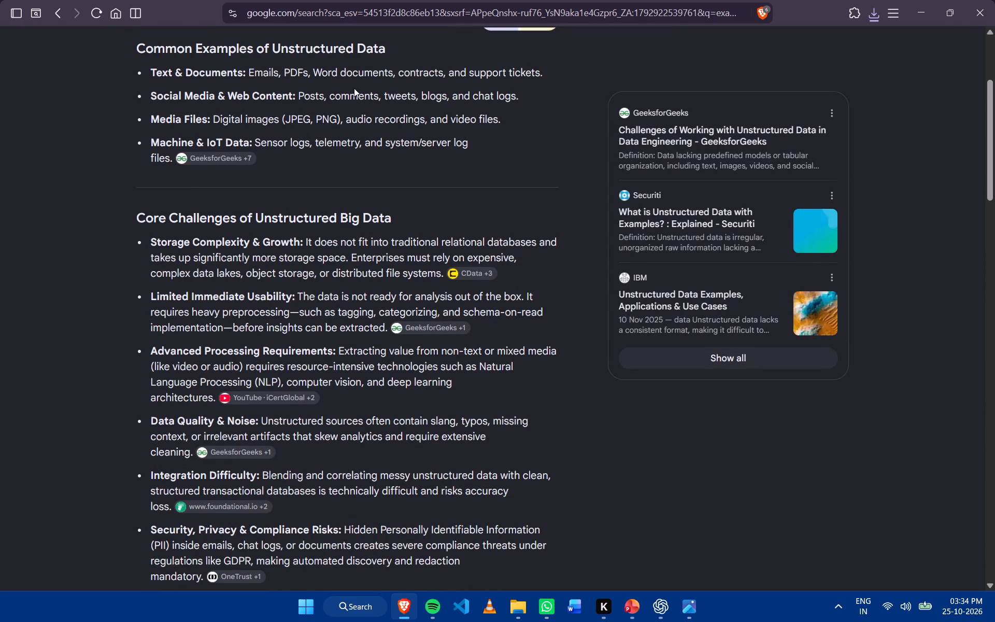
scroll(376, 155, up, 3)
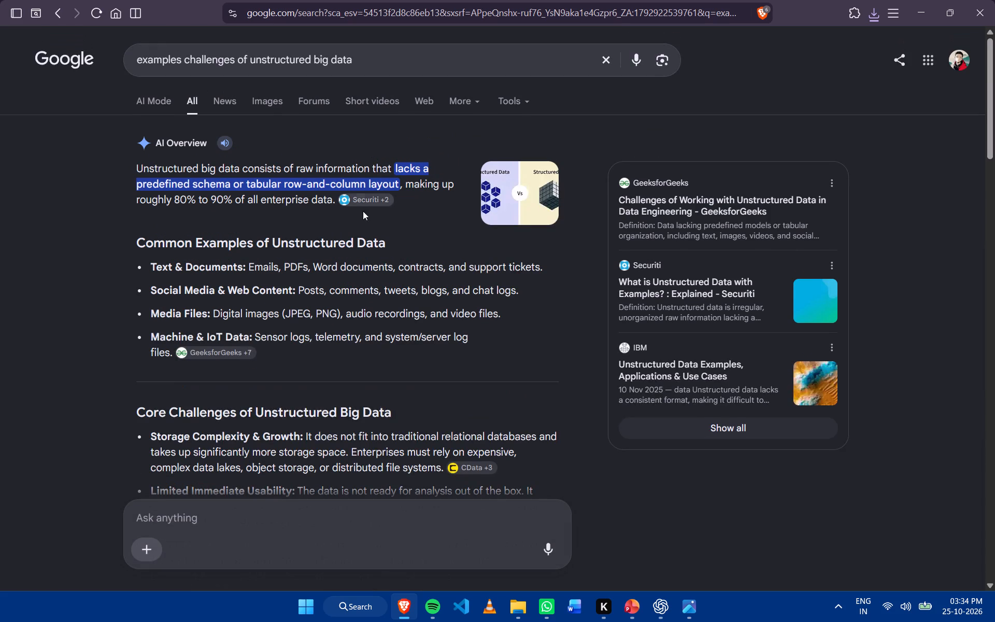
scroll(361, 222, down, 4)
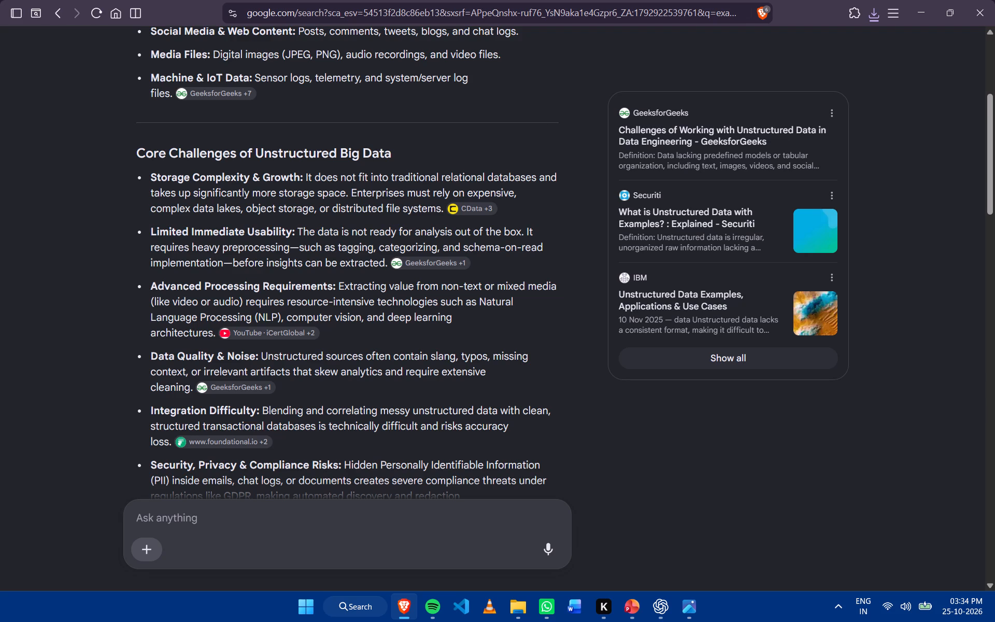
scroll(209, 215, down, 1)
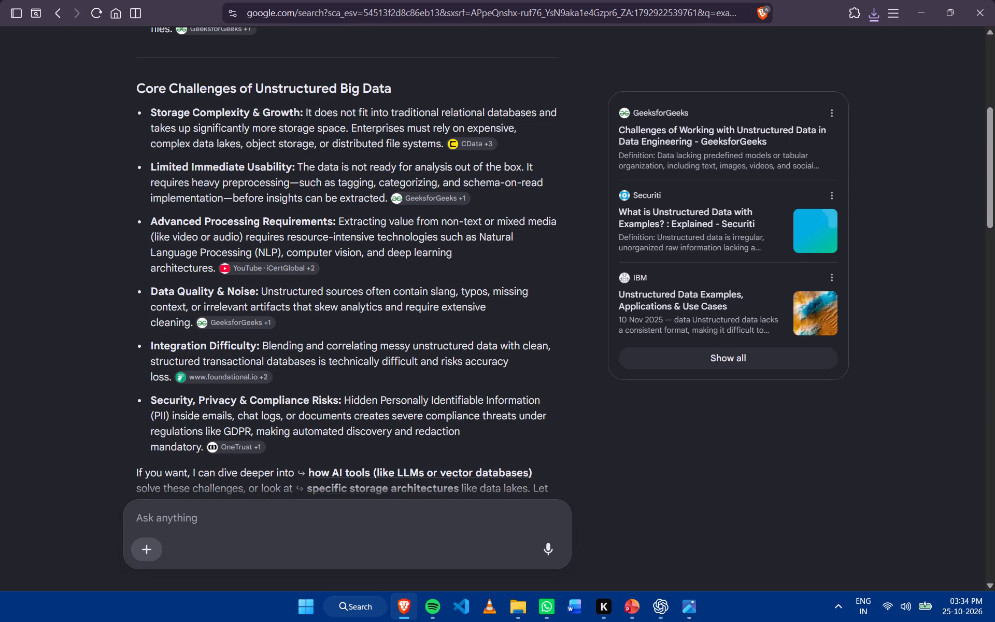
scroll(381, 147, down, 2)
scroll(288, 144, up, 2)
Switch to Spotify, add the playing song Parinaam to the FUNKY LOVE playlist, and return to the browser.
click(427, 601)
click(387, 445)
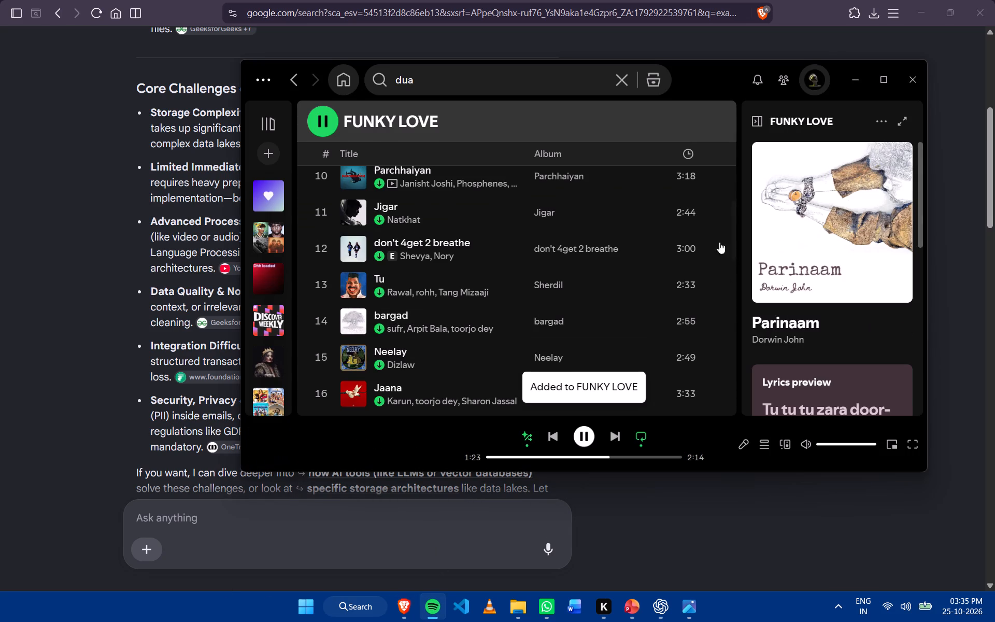
scroll(571, 358, up, 4)
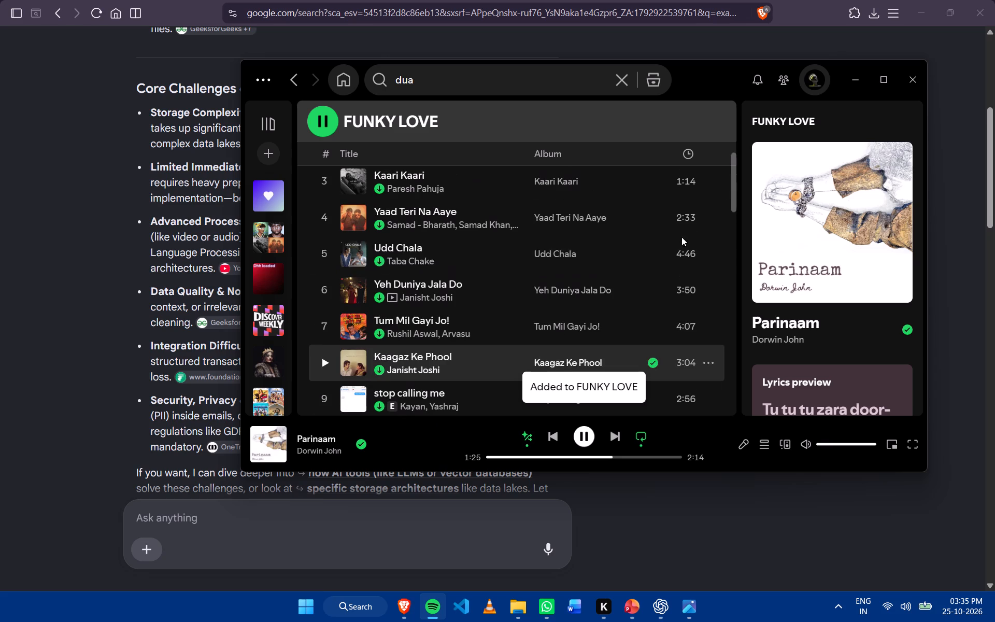
click(845, 84)
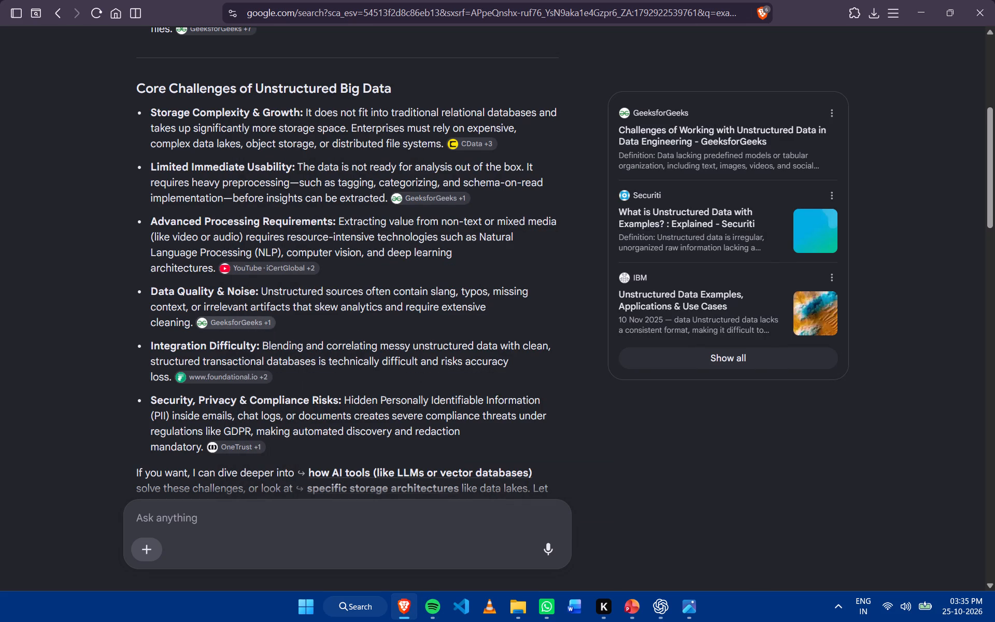
Switch the search back to image results and examine them for a picture on the challenges of unstructured data.
scroll(347, 331, down, 5)
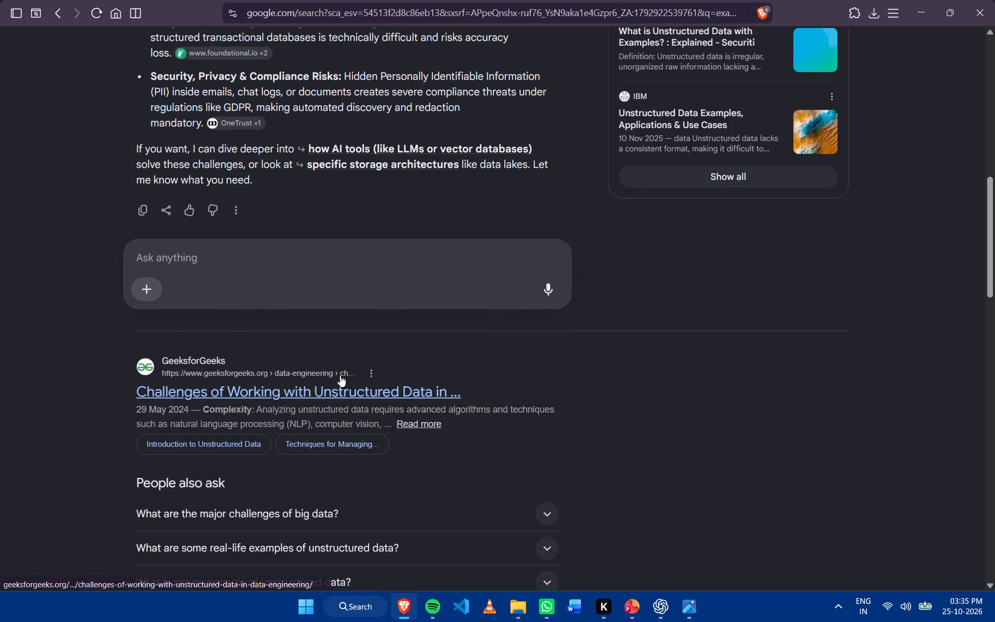
scroll(408, 214, up, 4)
scroll(365, 210, up, 6)
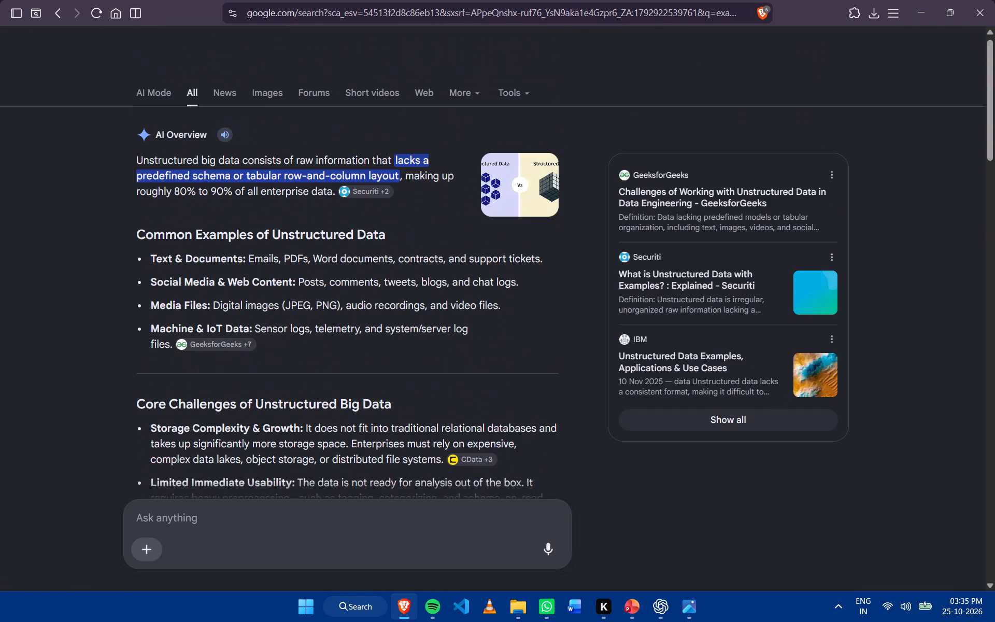
scroll(338, 183, up, 4)
click(272, 93)
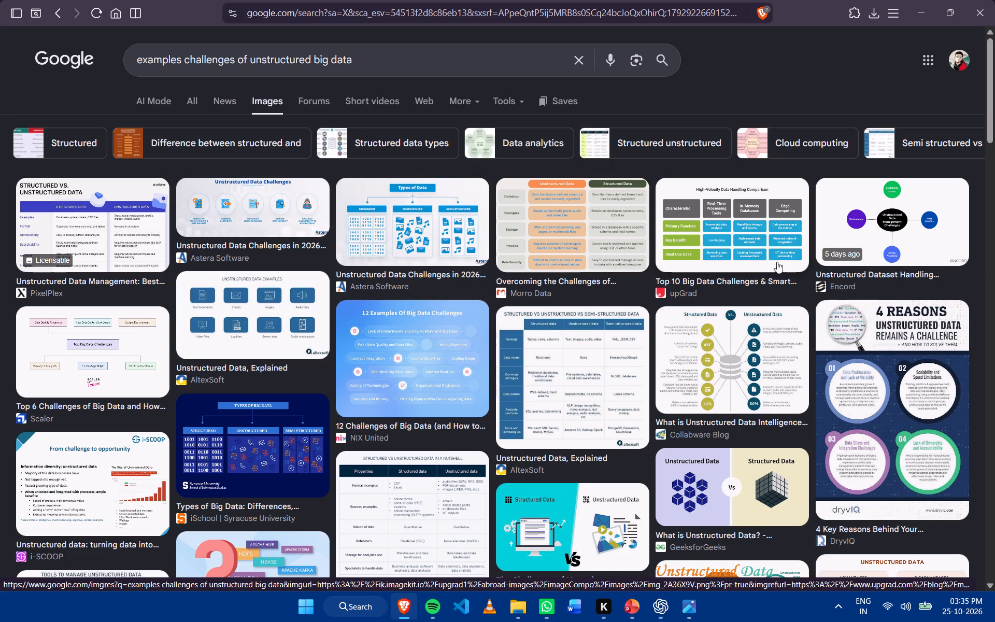
scroll(585, 371, down, 1)
scroll(277, 408, down, 2)
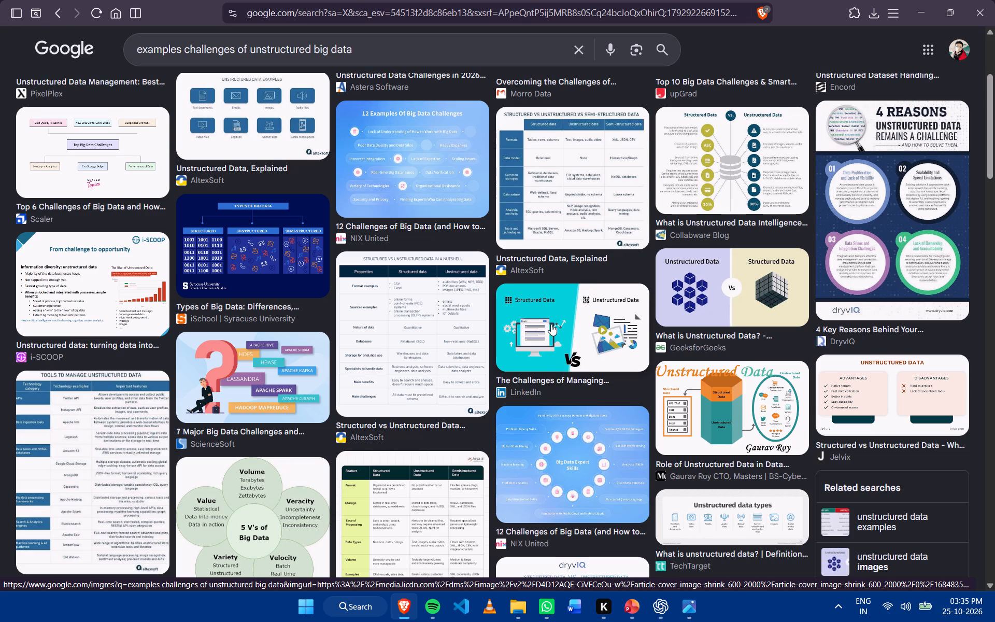
scroll(518, 363, down, 2)
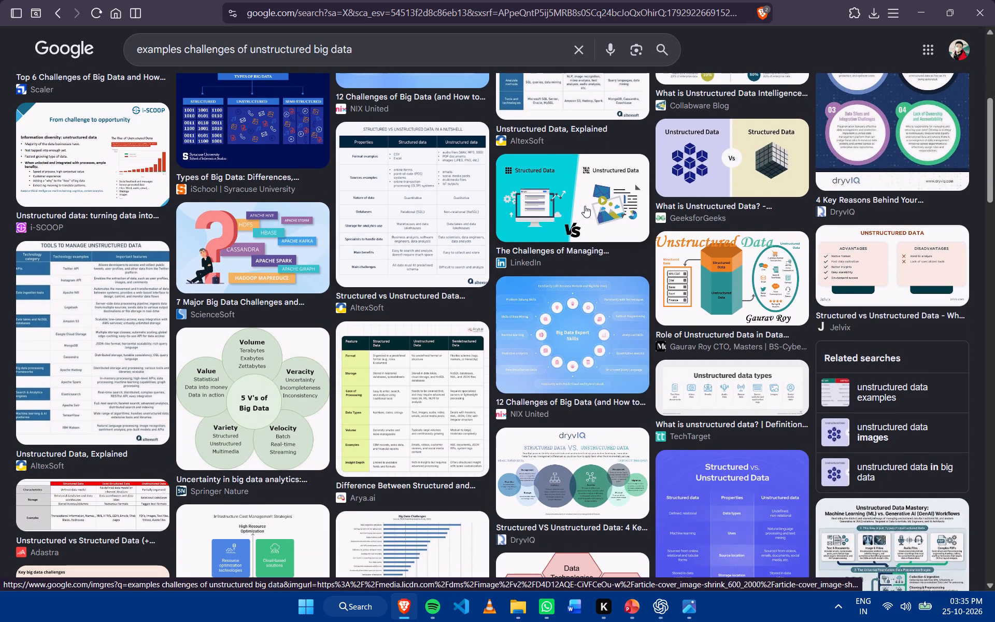
scroll(189, 343, down, 2)
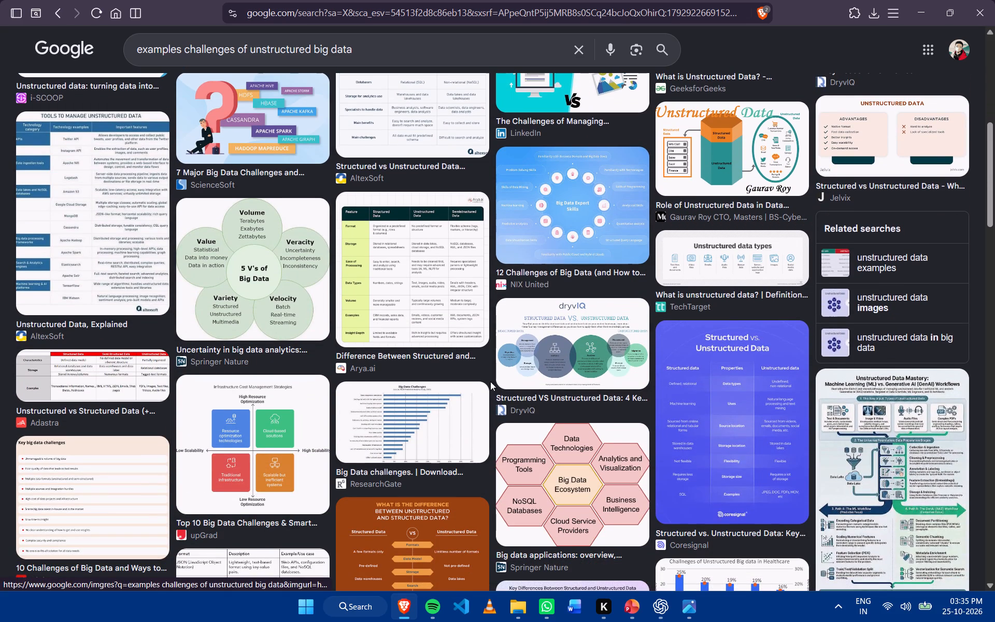
scroll(438, 385, down, 4)
scroll(264, 394, down, 3)
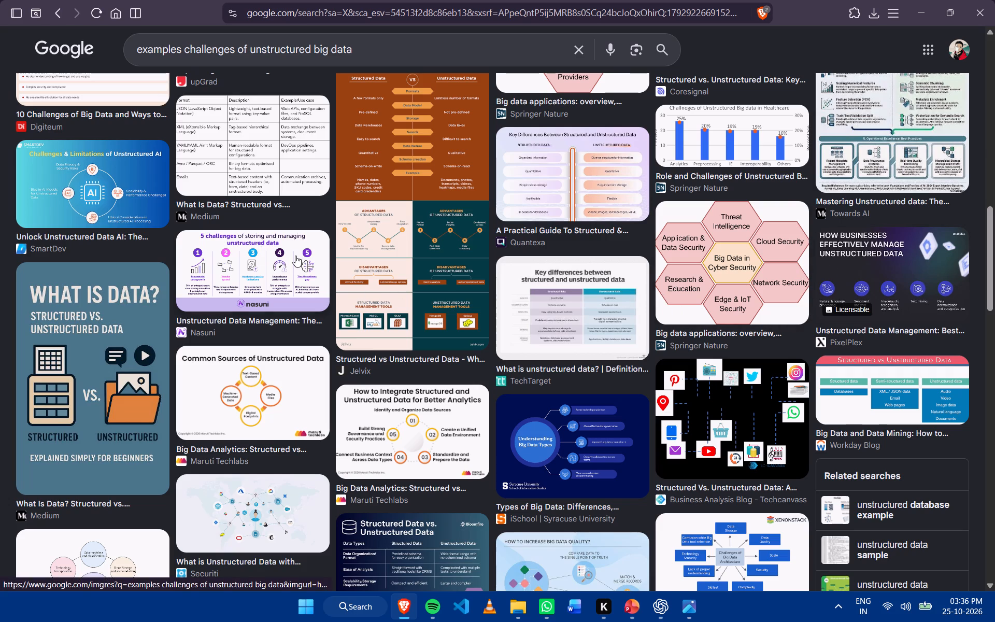
Open the source article of Nasuni's "5 challenges of storing and managing unstructured data" image and locate the picture in it.
click(269, 271)
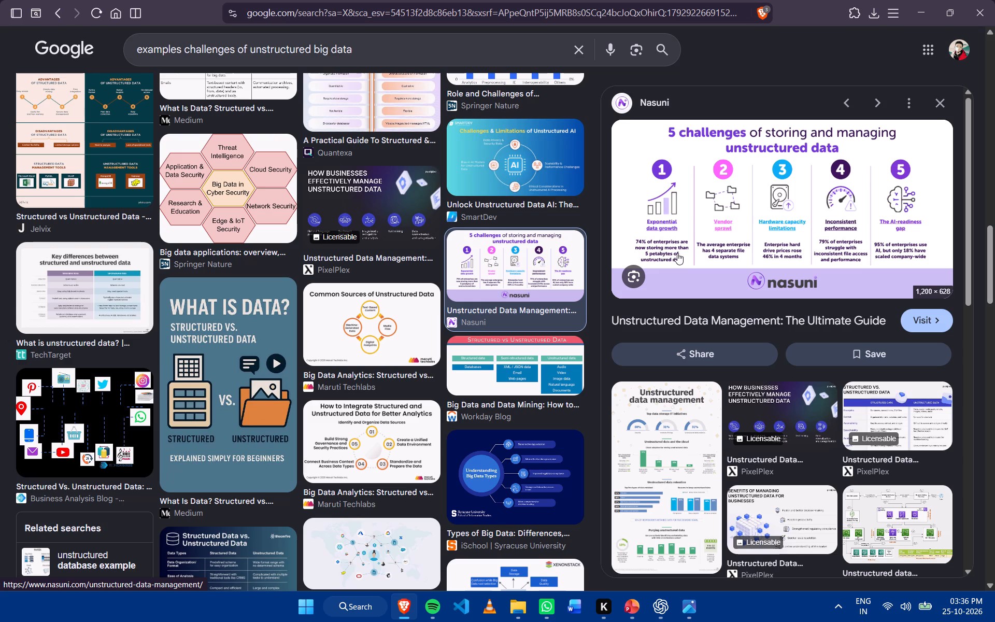
click(827, 204)
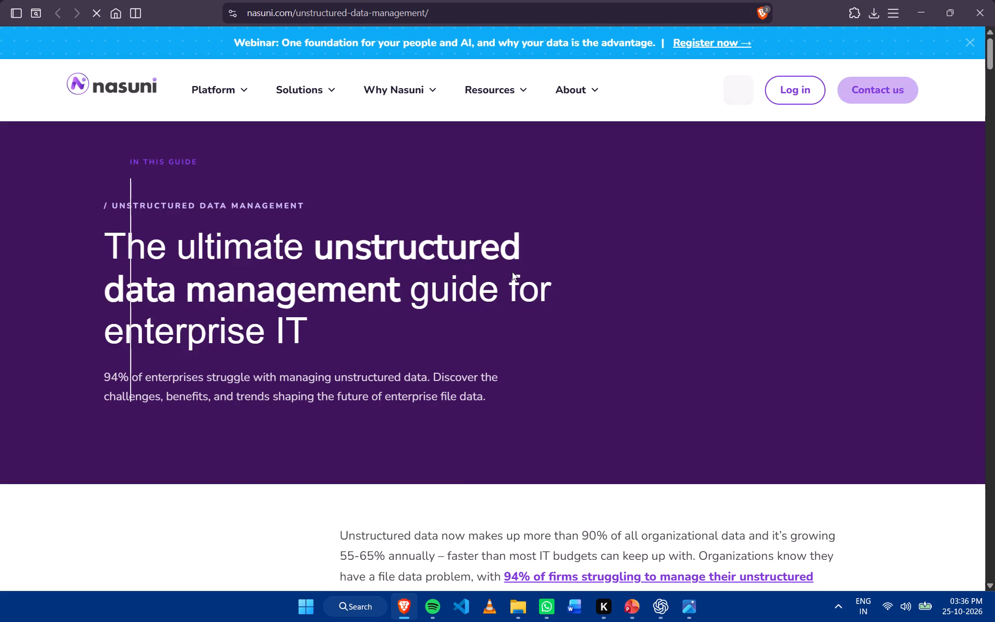
scroll(514, 339, down, 11)
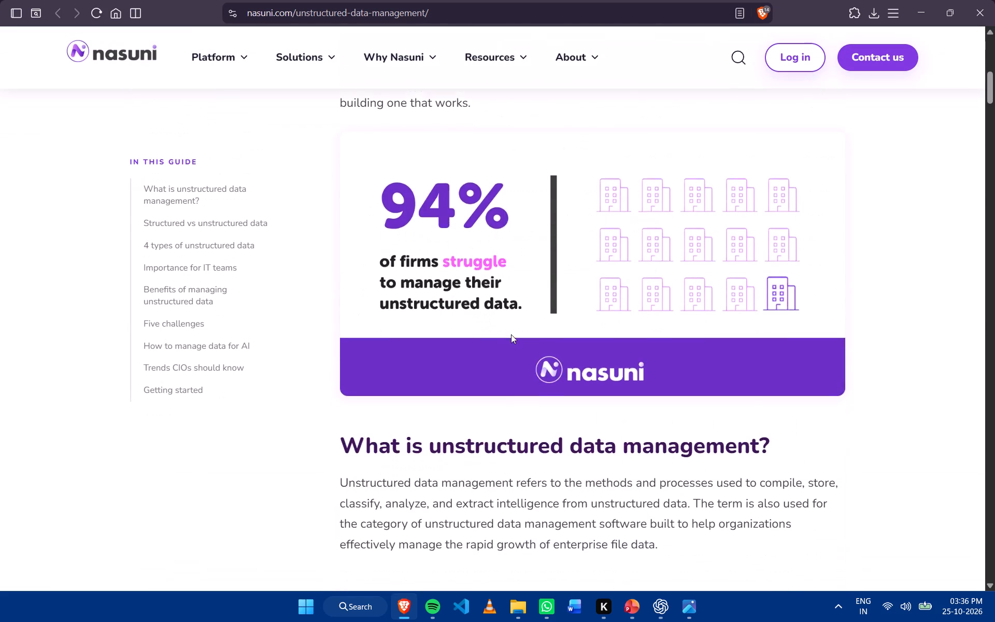
scroll(511, 334, down, 6)
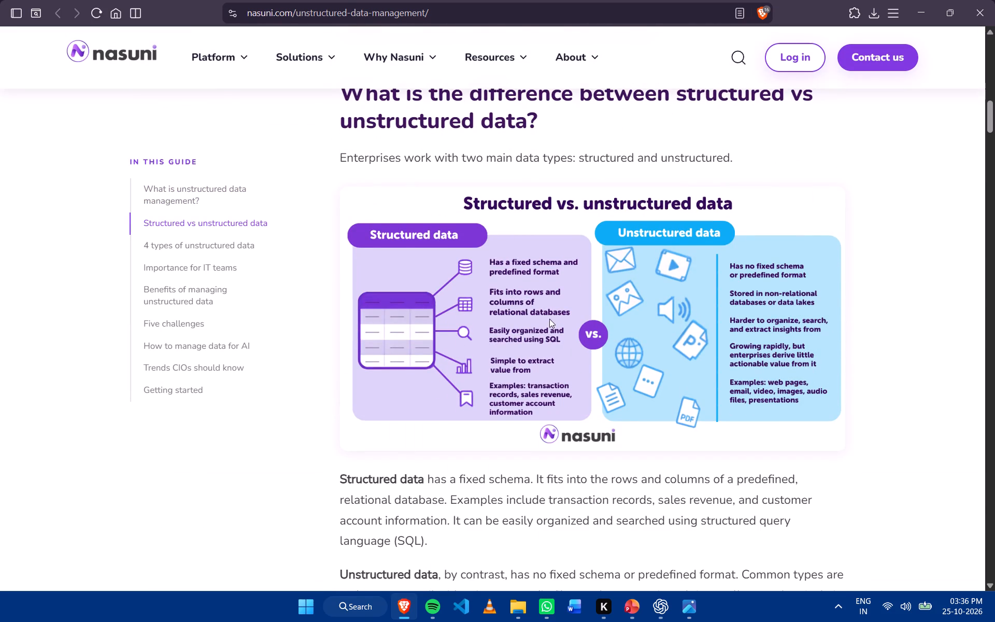
scroll(551, 317, down, 4)
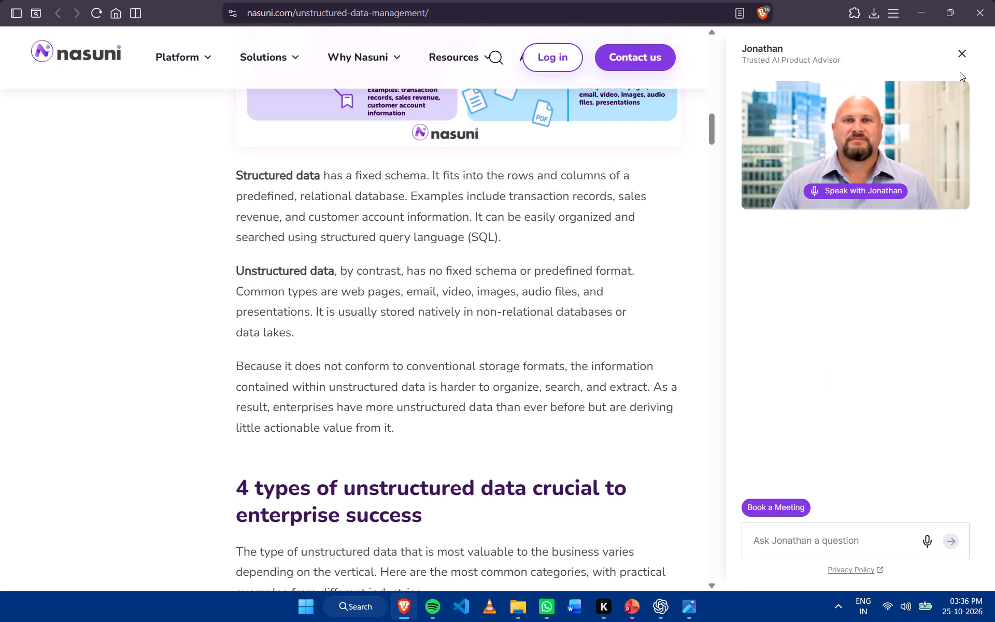
click(964, 49)
scroll(580, 279, down, 4)
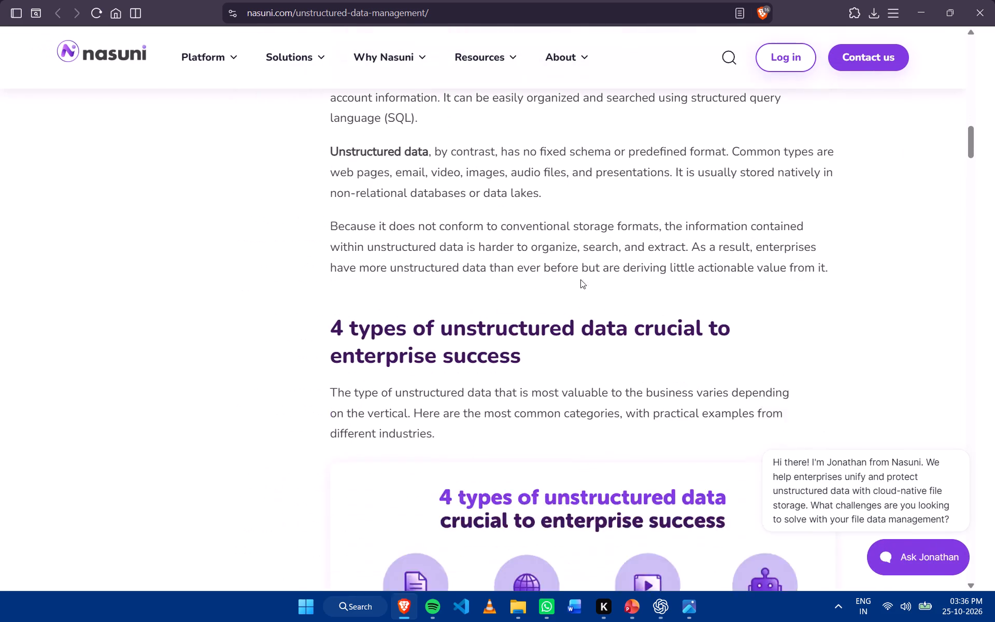
scroll(580, 279, up, 8)
scroll(580, 279, down, 13)
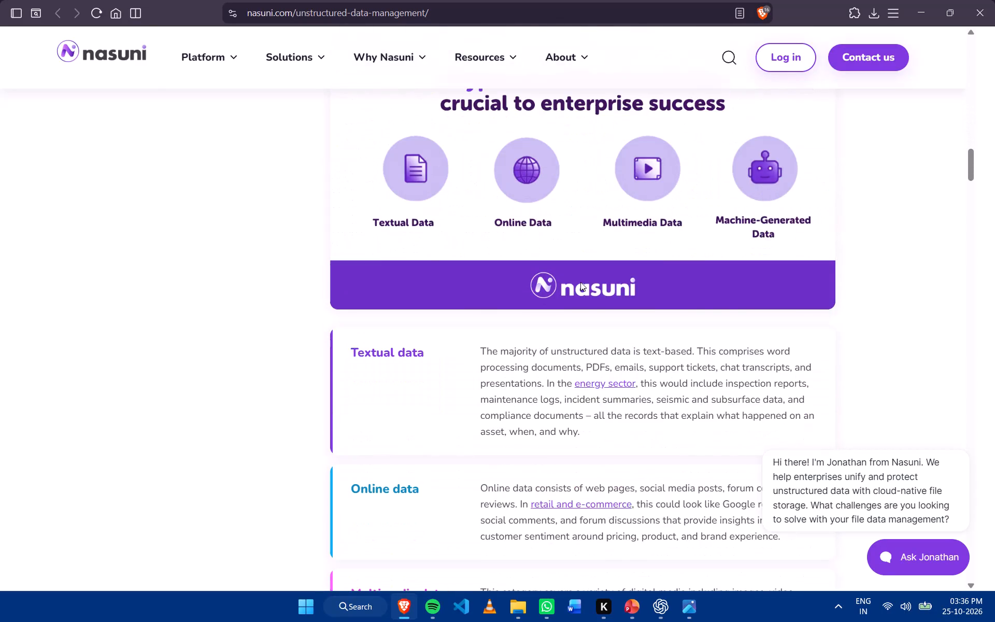
scroll(592, 280, down, 5)
scroll(586, 263, down, 17)
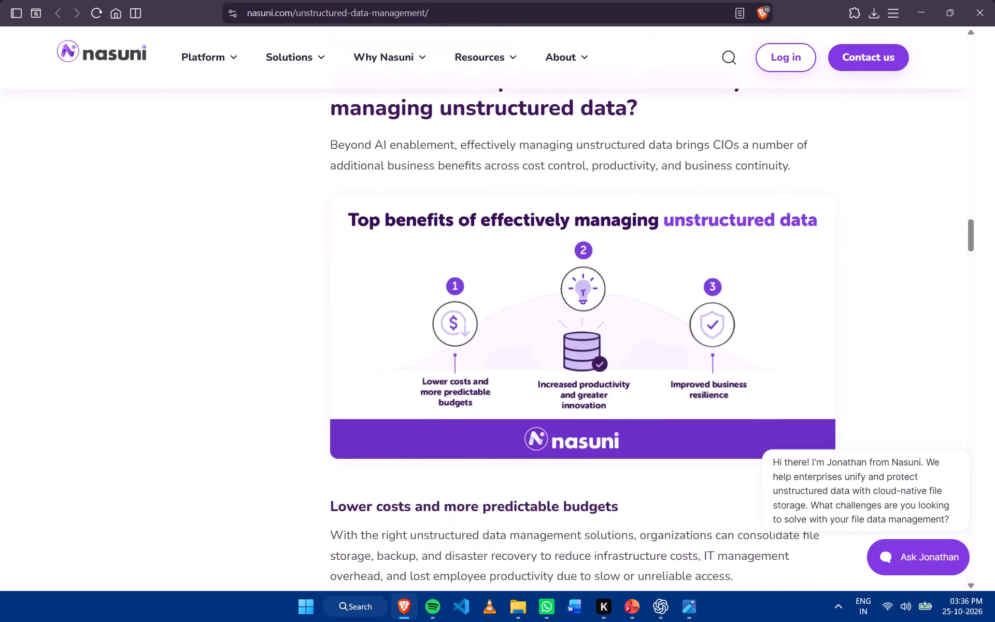
scroll(573, 267, down, 18)
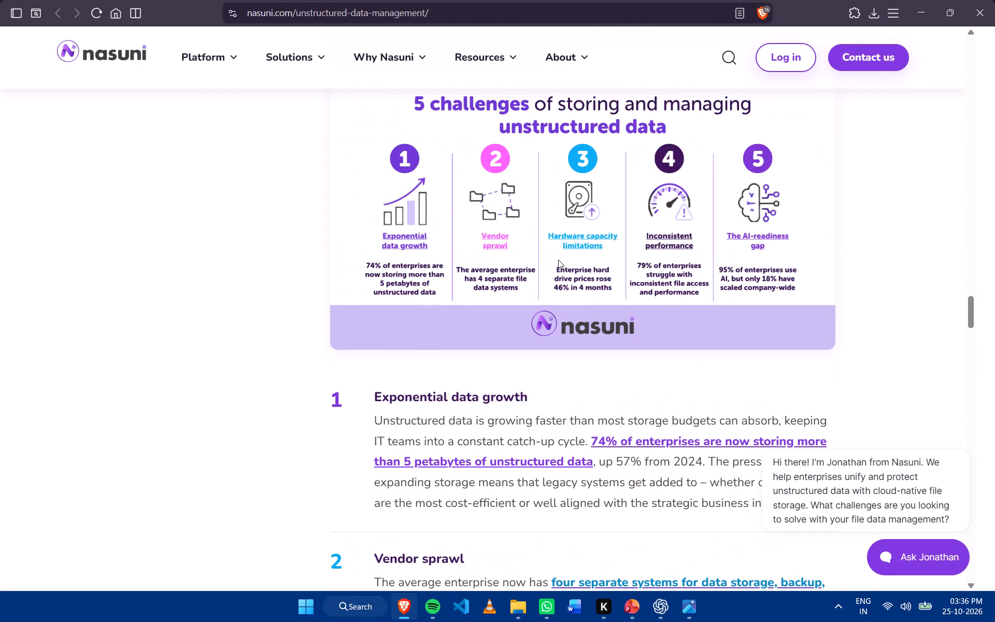
scroll(606, 252, up, 2)
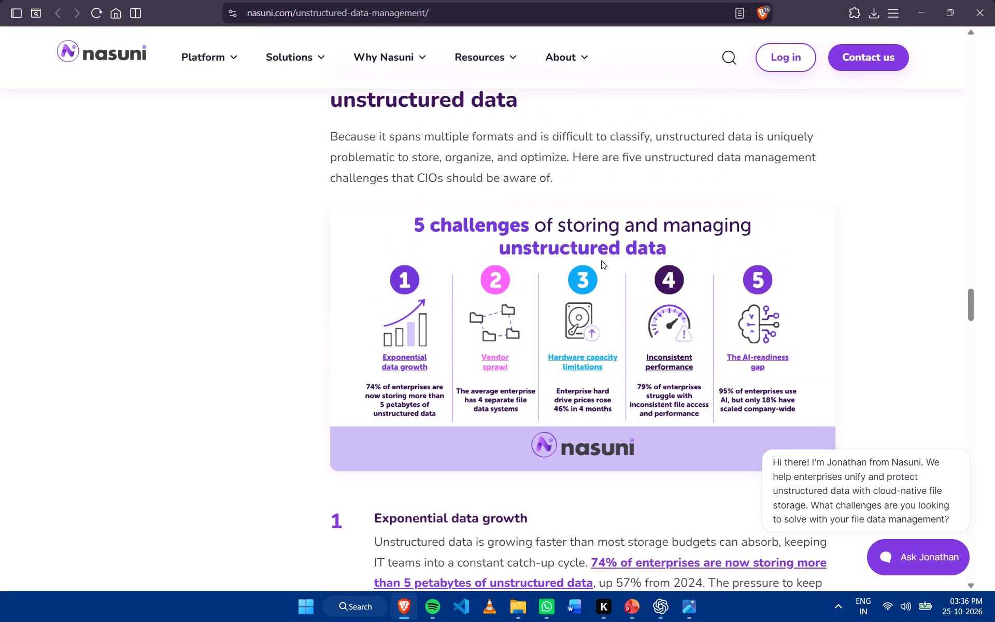
click(565, 300)
right_click(595, 329)
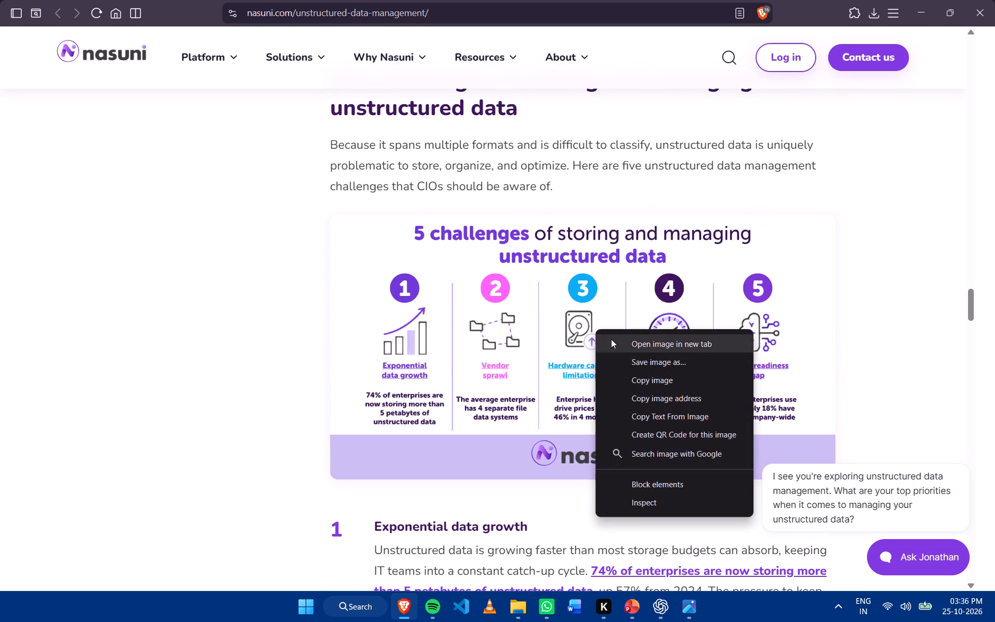
click(632, 358)
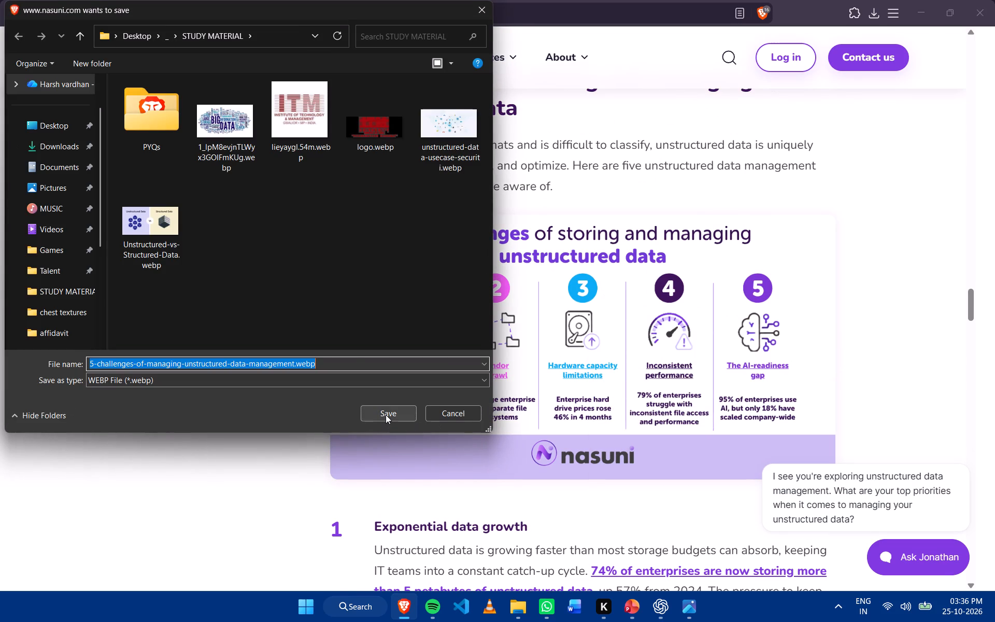
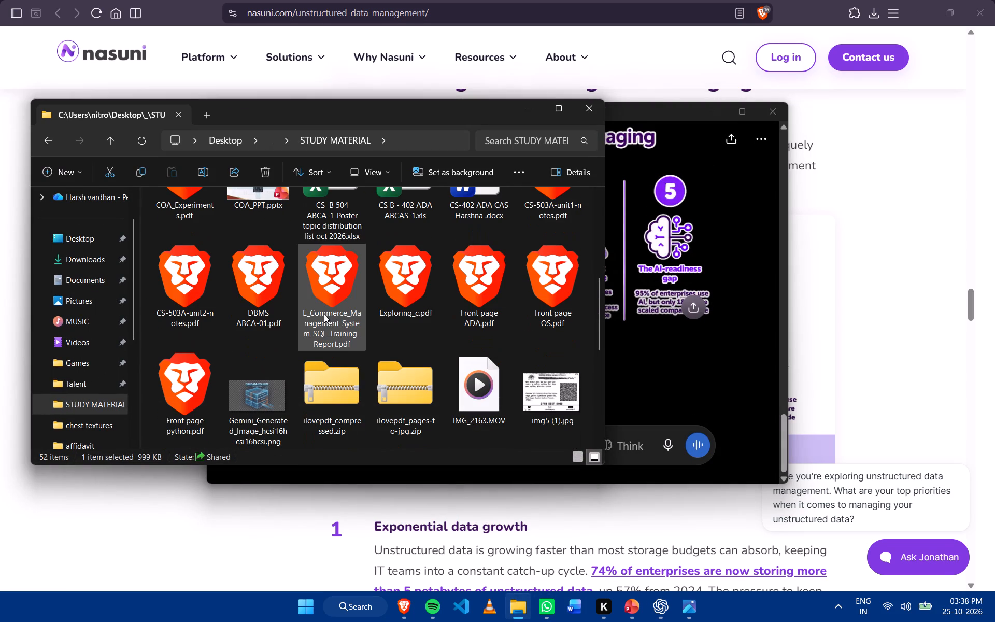
scroll(460, 332, up, 4)
scroll(476, 281, up, 5)
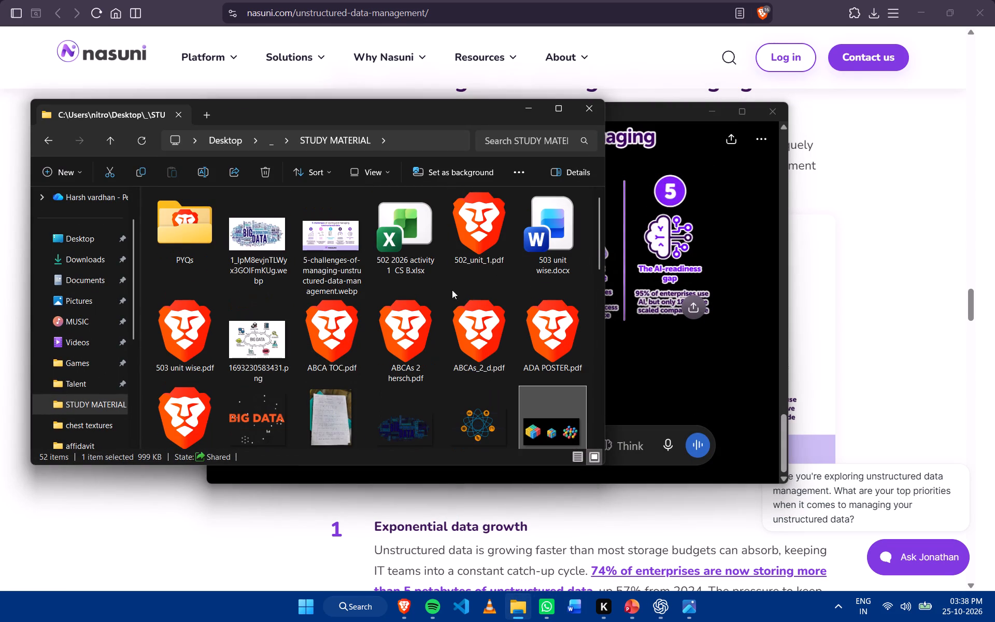
scroll(437, 325, down, 4)
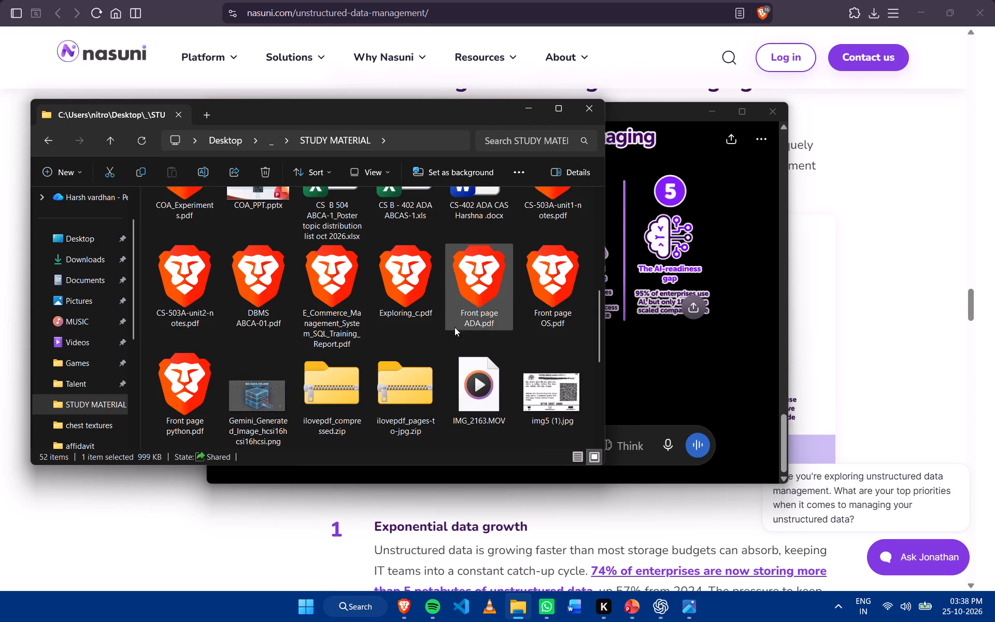
scroll(464, 326, down, 9)
click(474, 407)
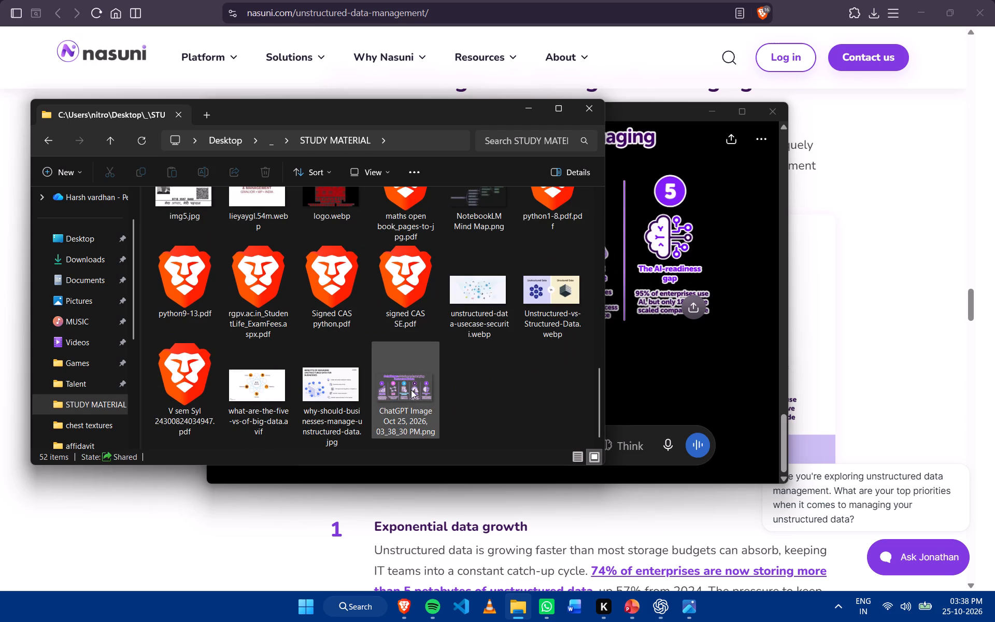
click(411, 390)
click(411, 390)
click(689, 608)
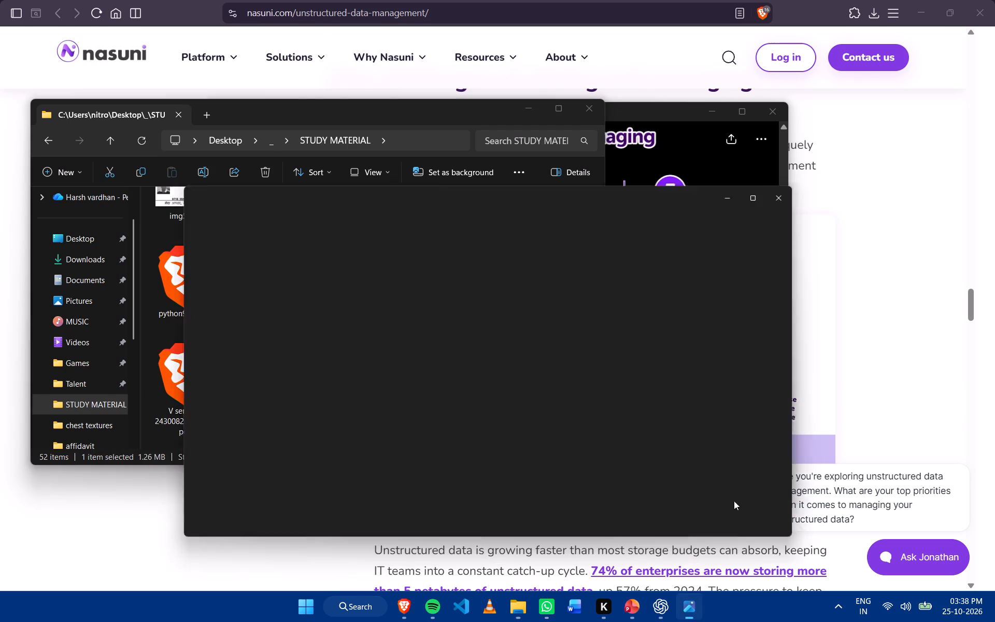
click(825, 112)
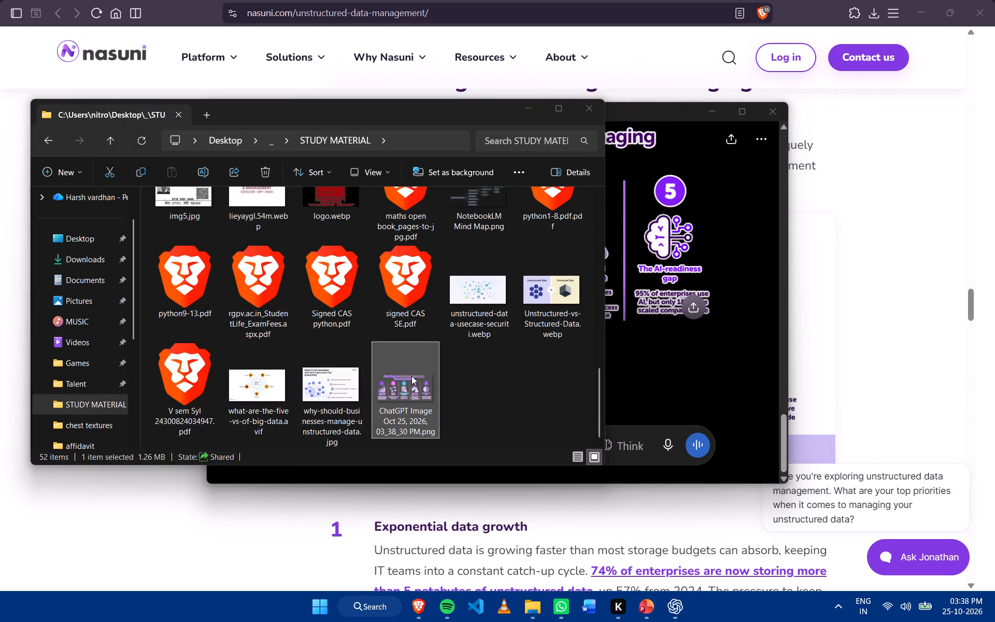
double_click(411, 376)
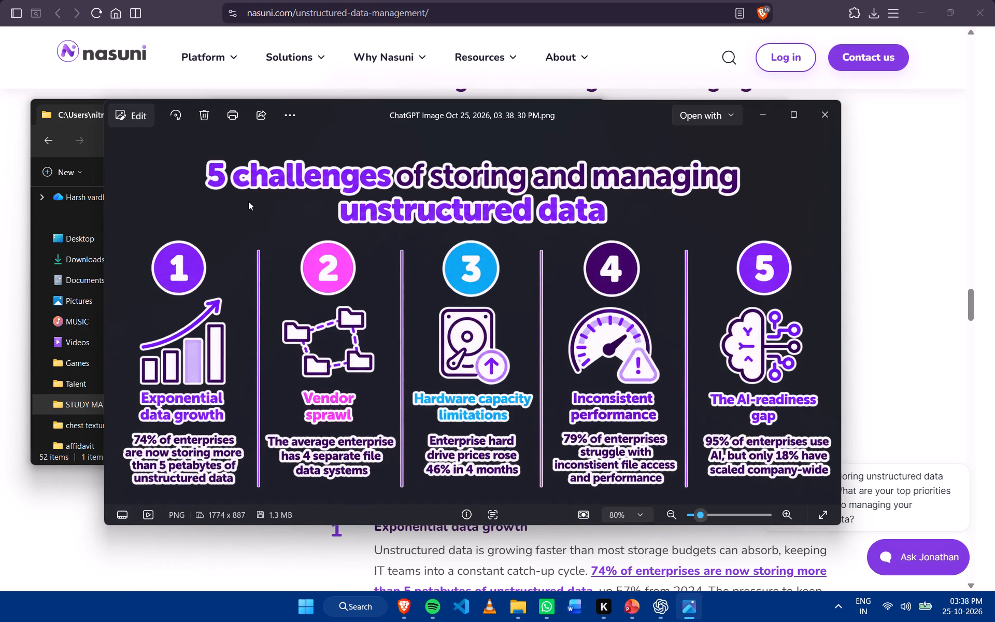
Edit the image's background selection with the background brush at size 100, removing the automatic mask from the whole infographic.
click(146, 116)
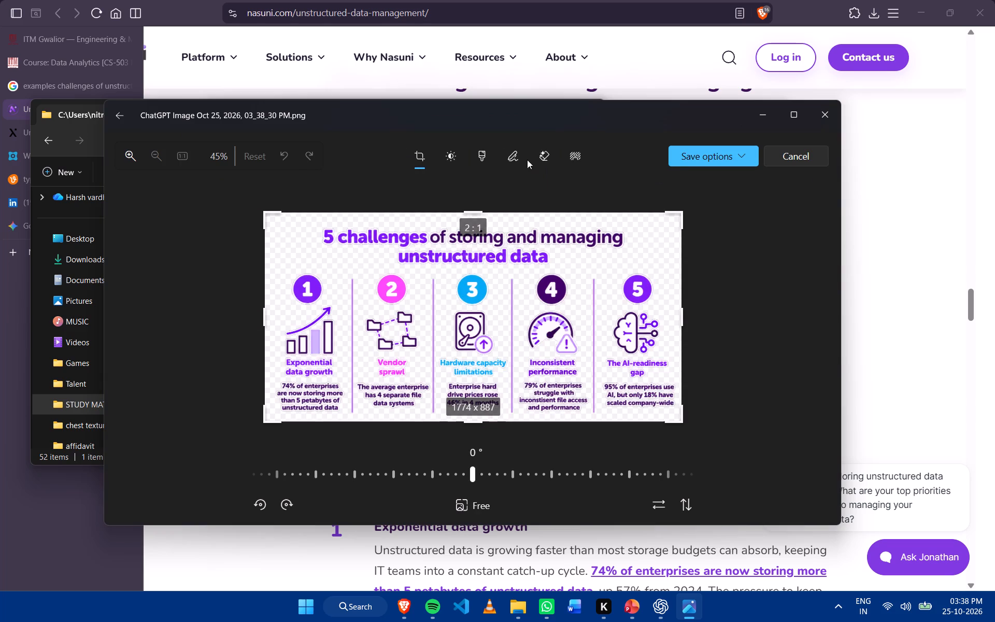
click(577, 155)
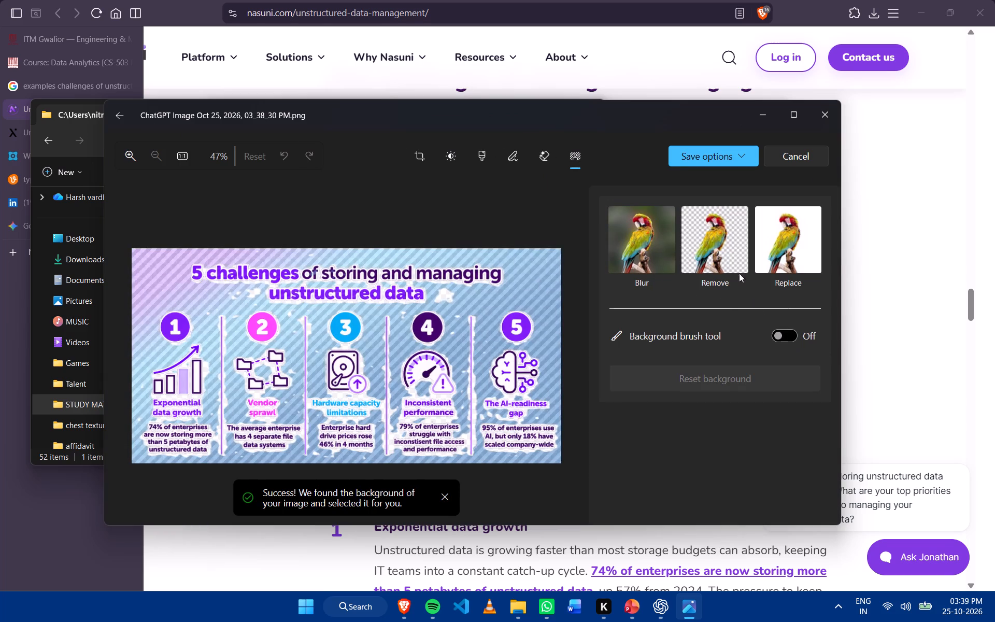
click(786, 333)
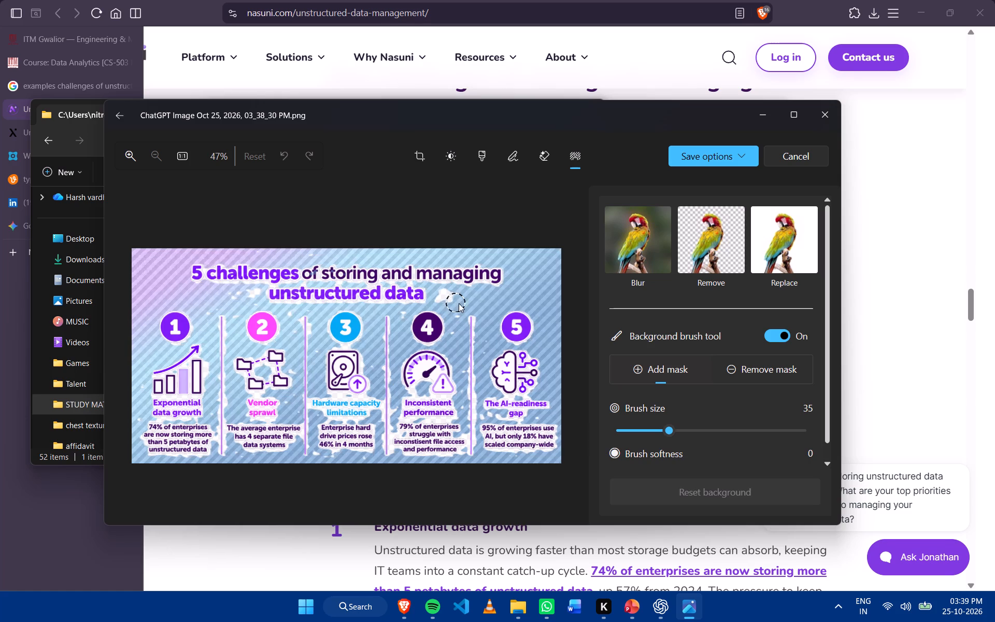
click(752, 370)
drag(666, 434, 667, 434)
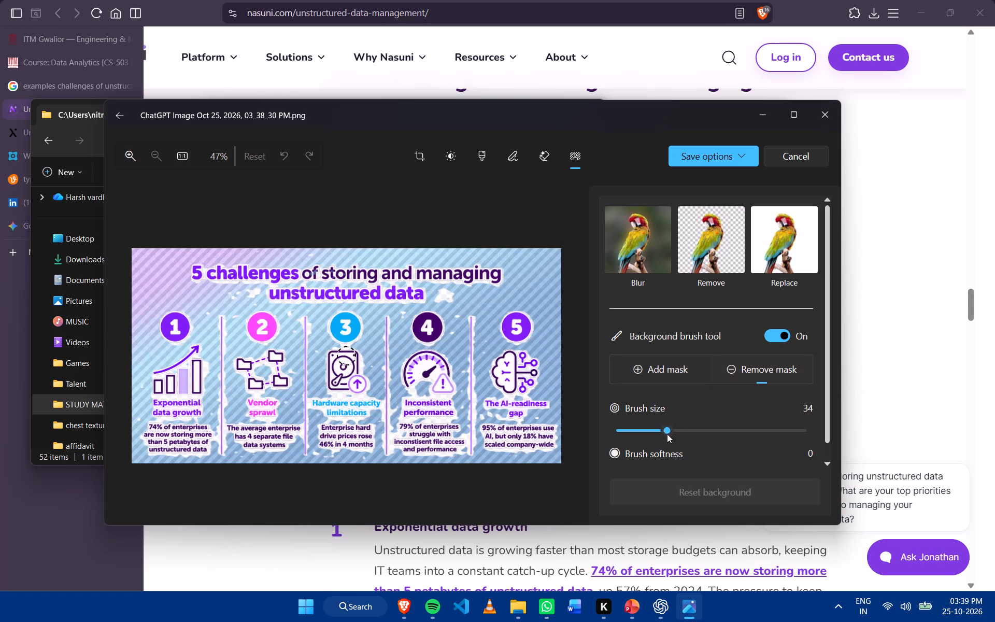
drag(667, 434, 847, 432)
drag(418, 331, 575, 322)
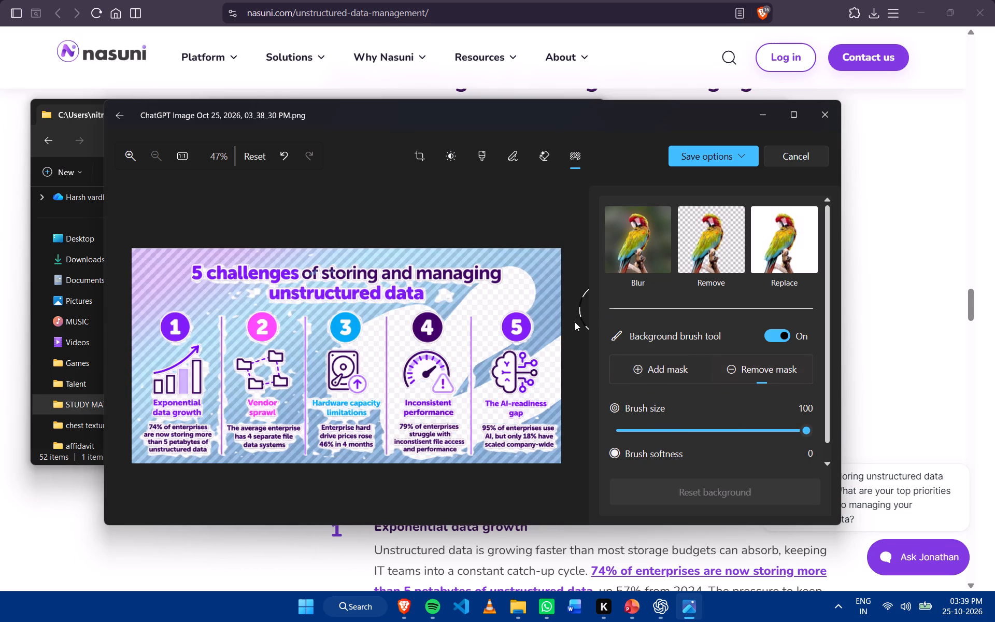
drag(575, 322, 501, 447)
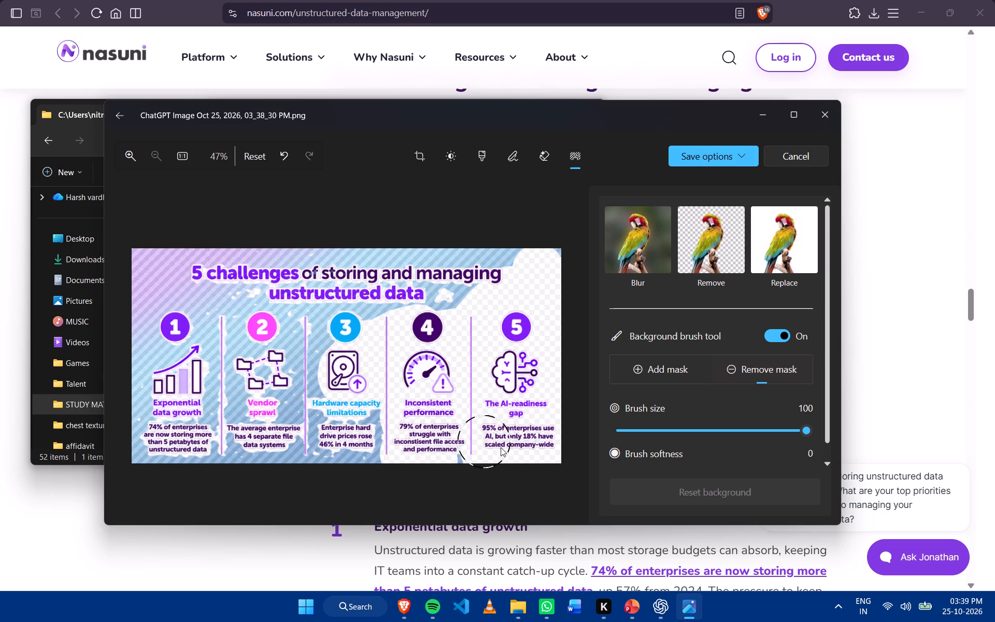
drag(501, 447, 178, 339)
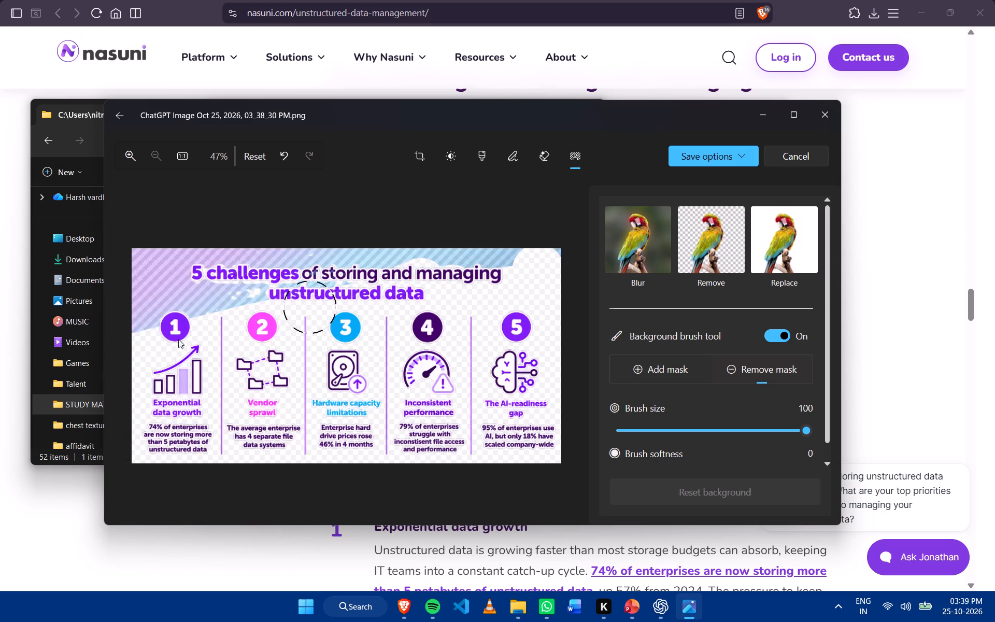
drag(178, 339, 427, 282)
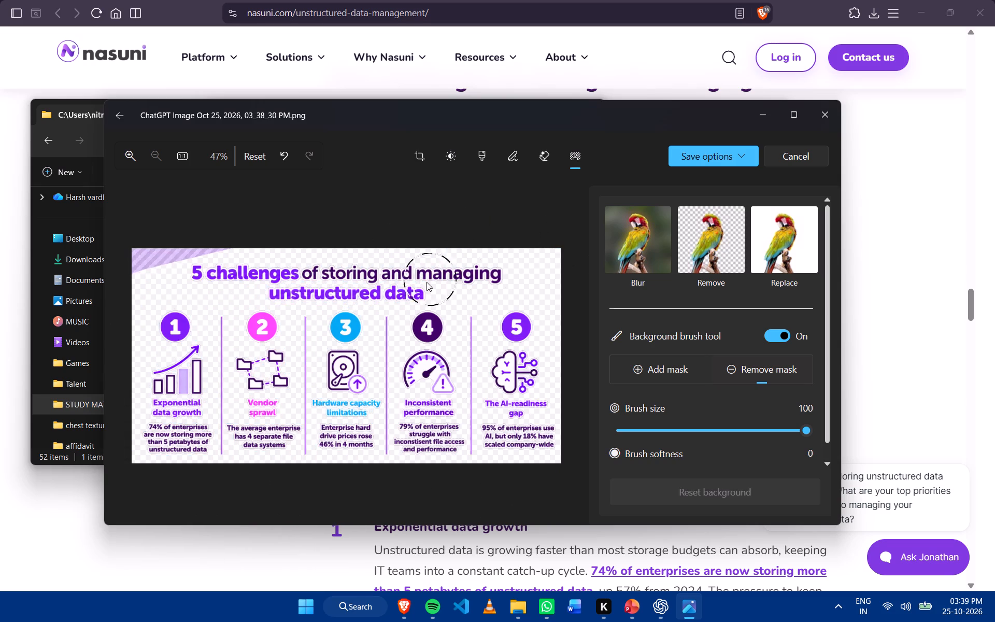
drag(427, 282, 382, 258)
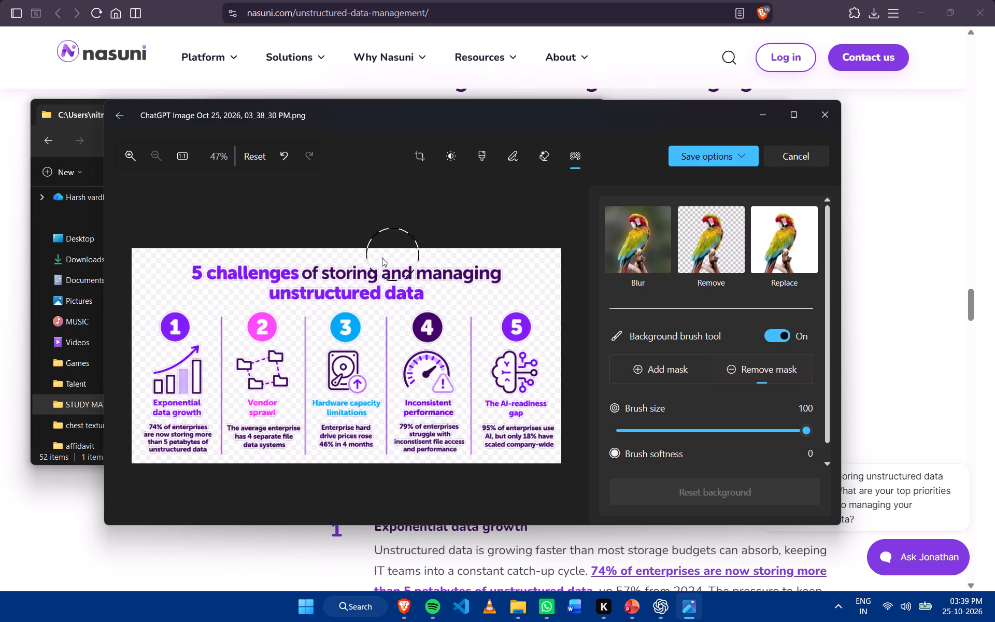
drag(382, 258, 446, 270)
Add the infographic's title and its five numbered circles to the background mask with the brush at size 100.
click(666, 370)
drag(467, 259, 471, 259)
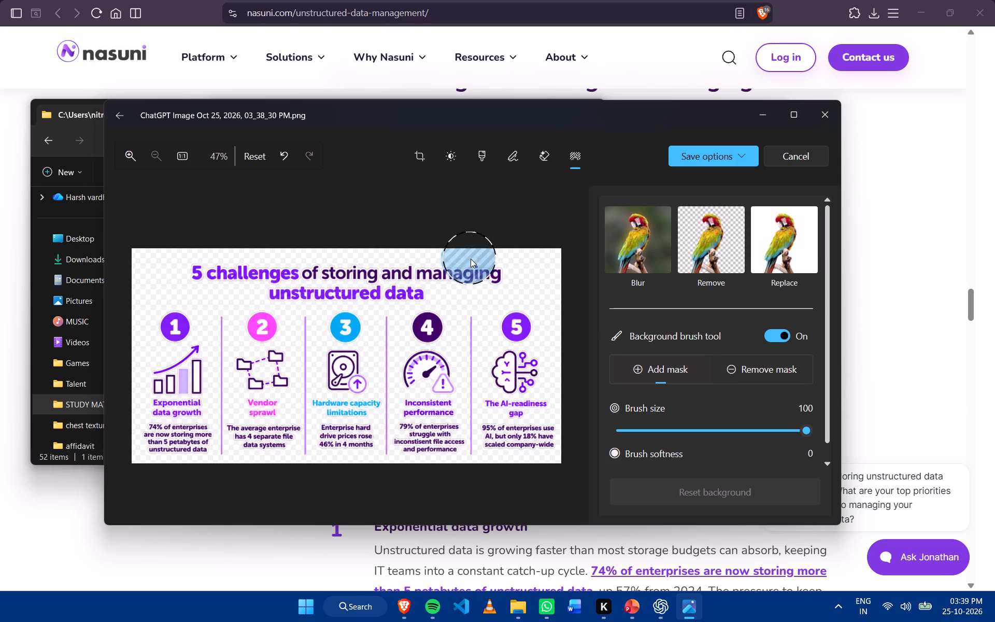
drag(471, 259, 408, 274)
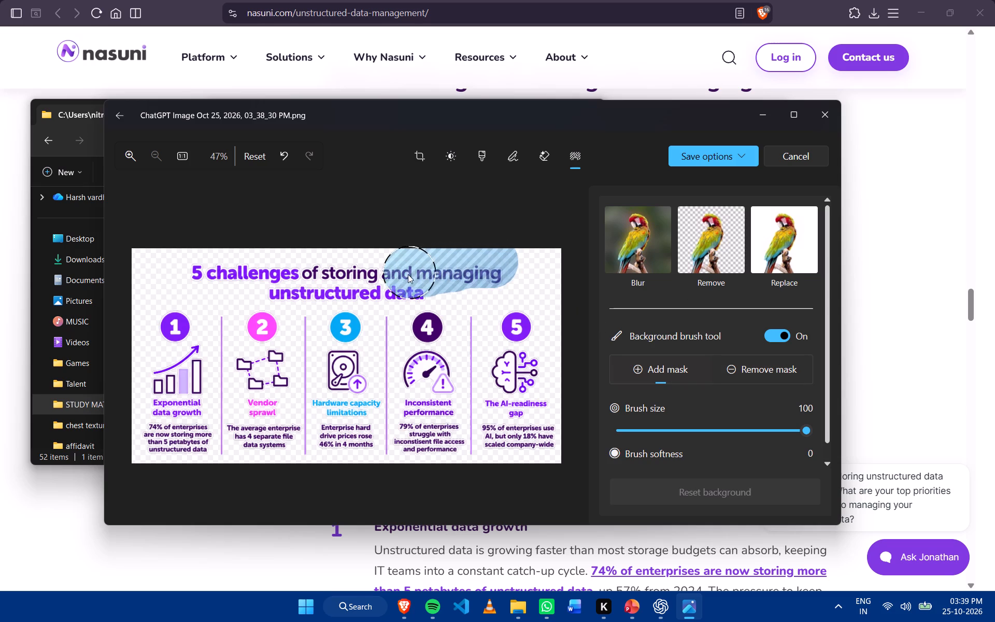
drag(408, 274, 423, 284)
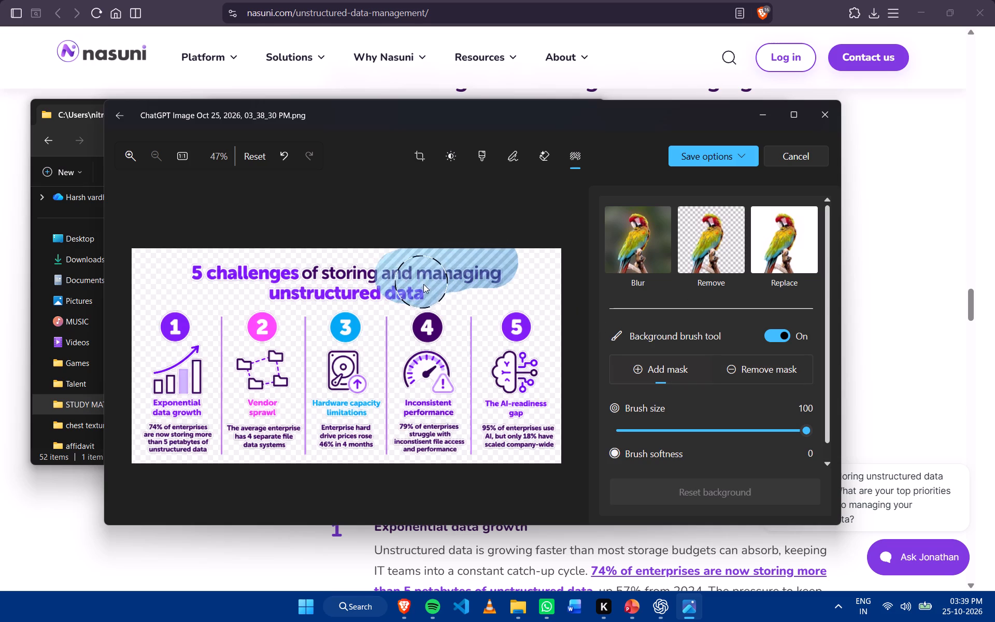
drag(423, 284, 429, 320)
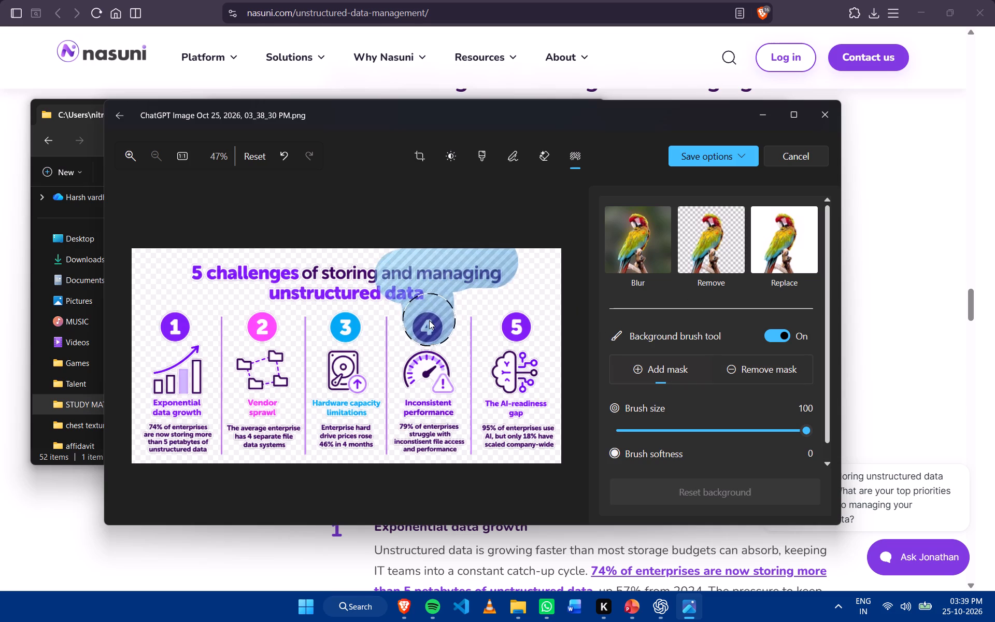
drag(429, 320, 397, 282)
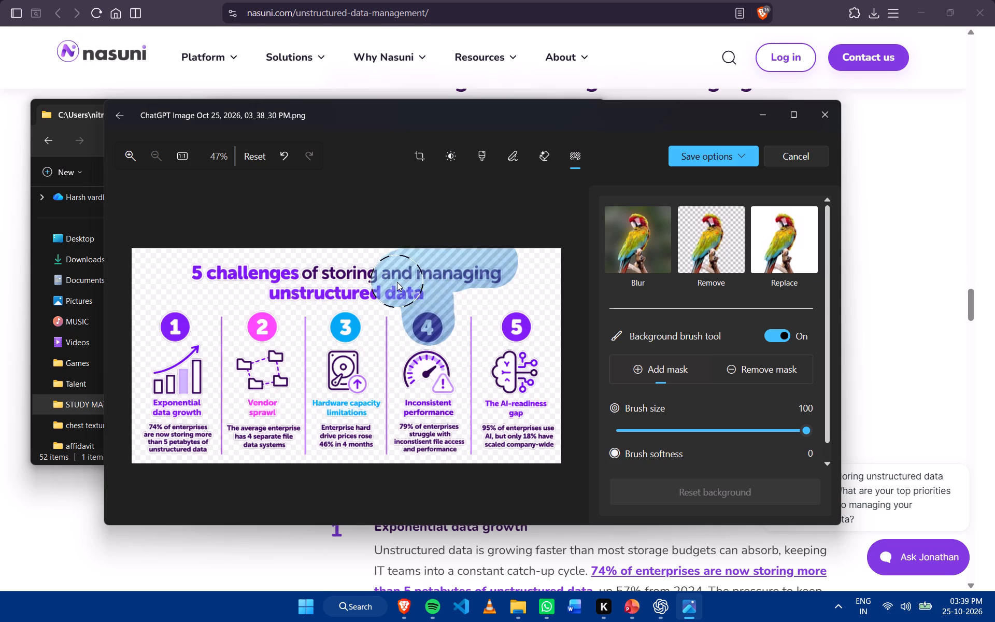
drag(397, 282, 326, 280)
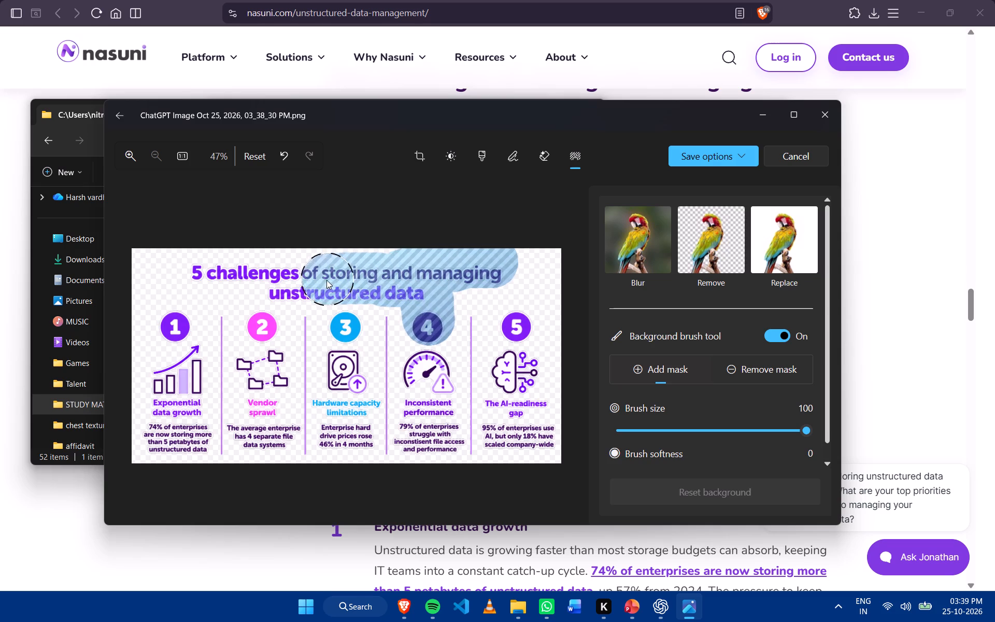
drag(326, 280, 228, 279)
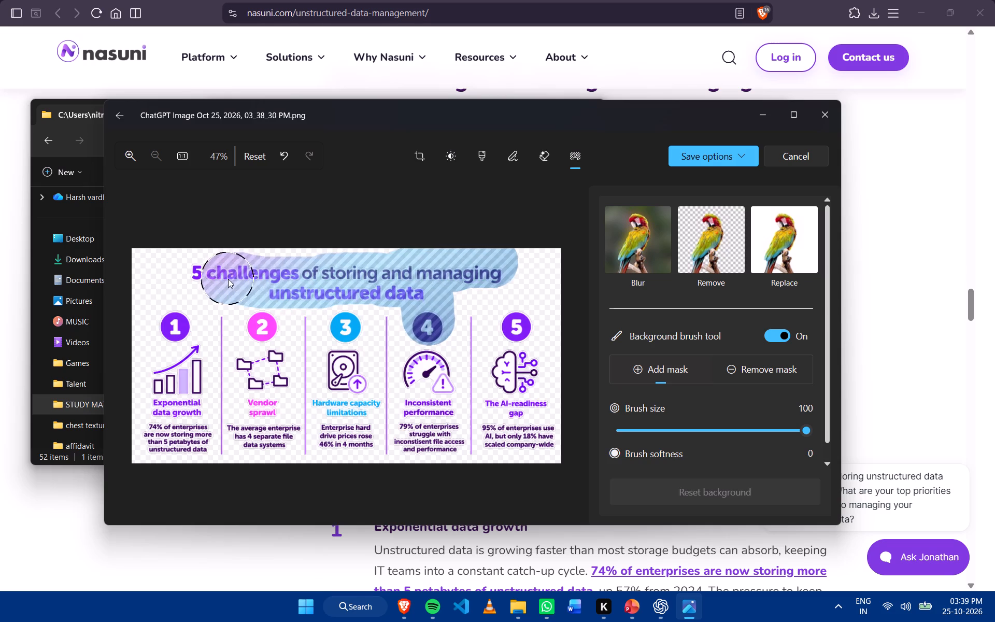
drag(228, 279, 173, 308)
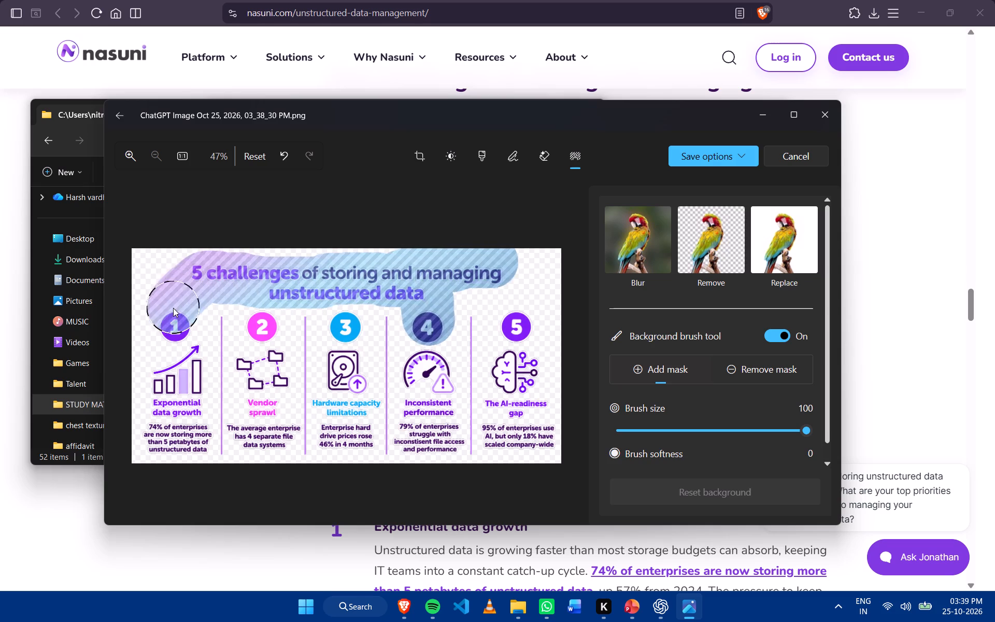
drag(173, 308, 177, 314)
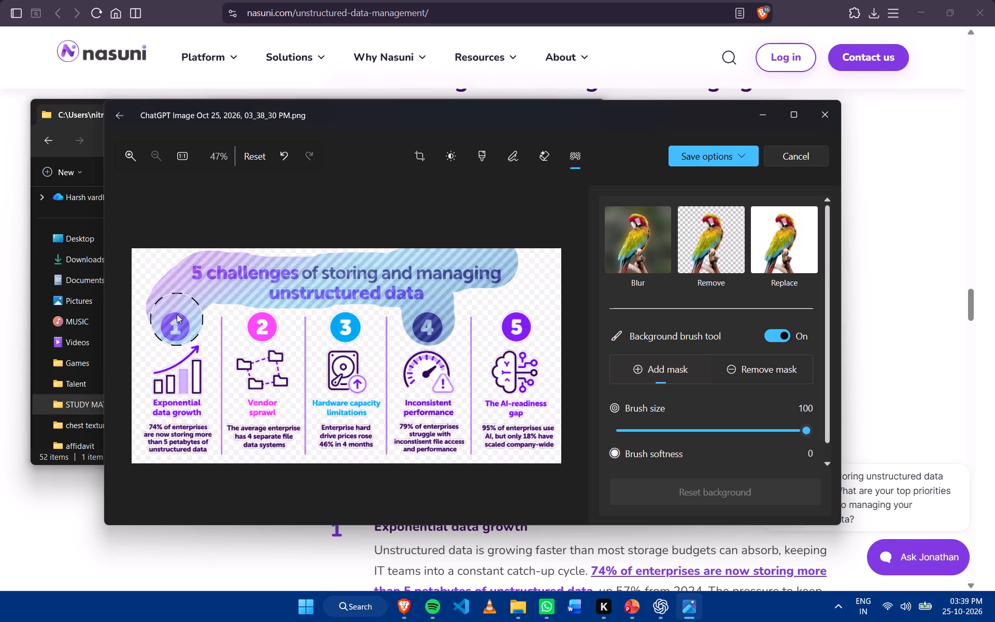
drag(177, 314, 258, 309)
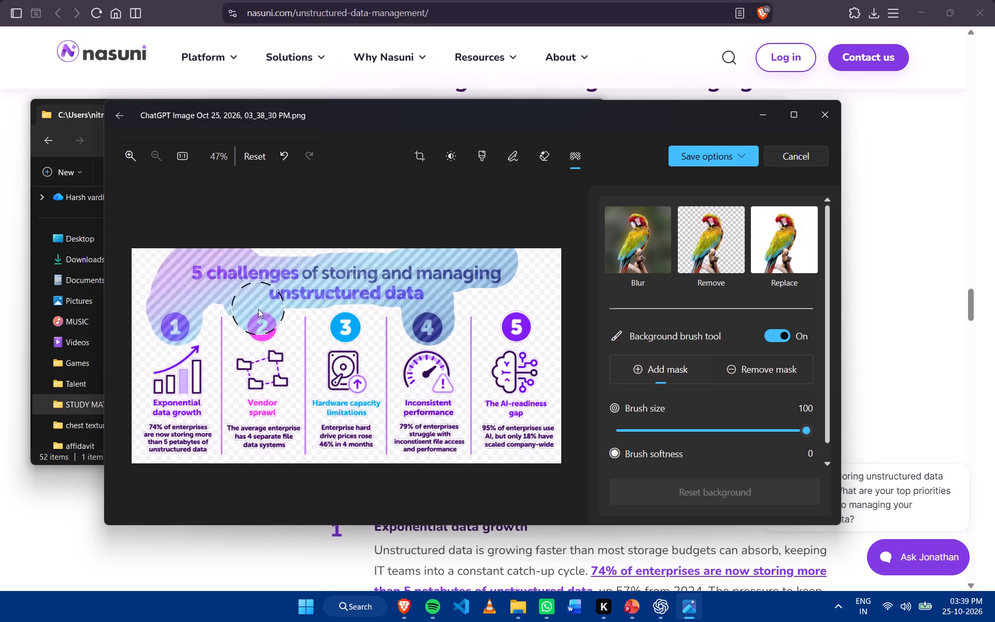
drag(258, 309, 342, 300)
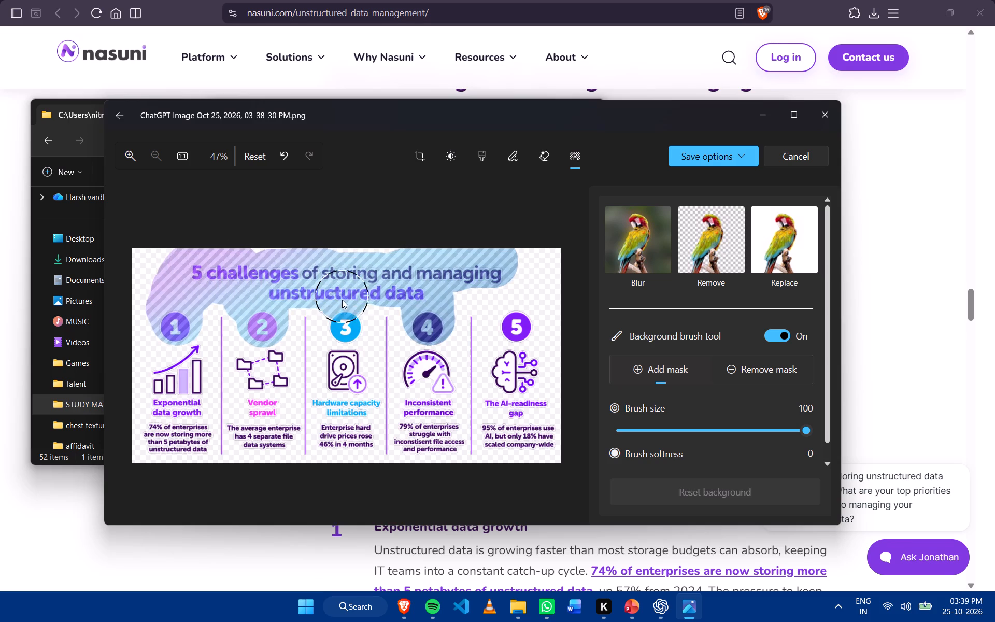
drag(342, 300, 348, 314)
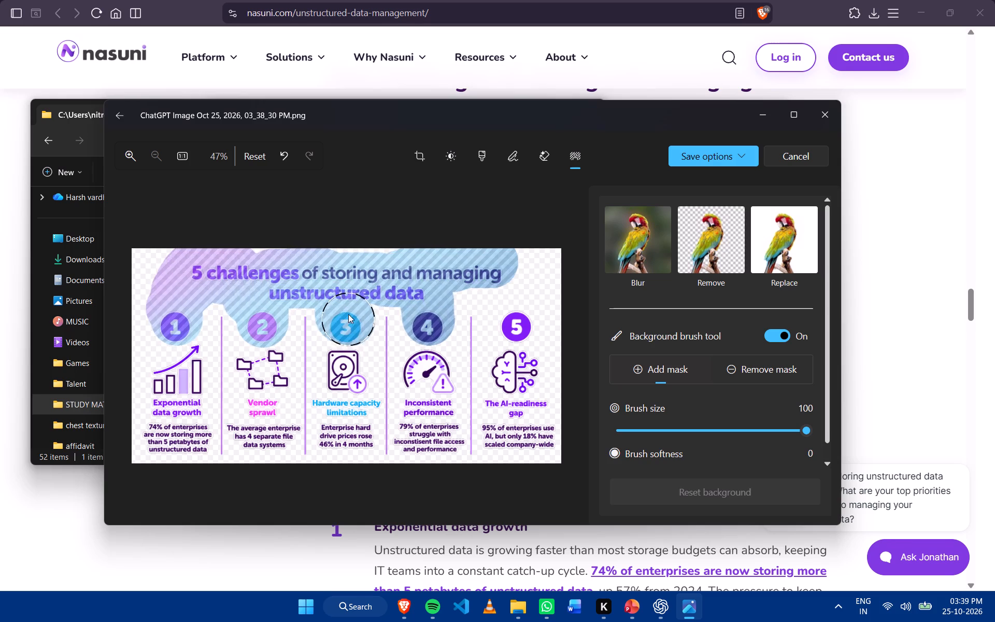
drag(348, 314, 514, 314)
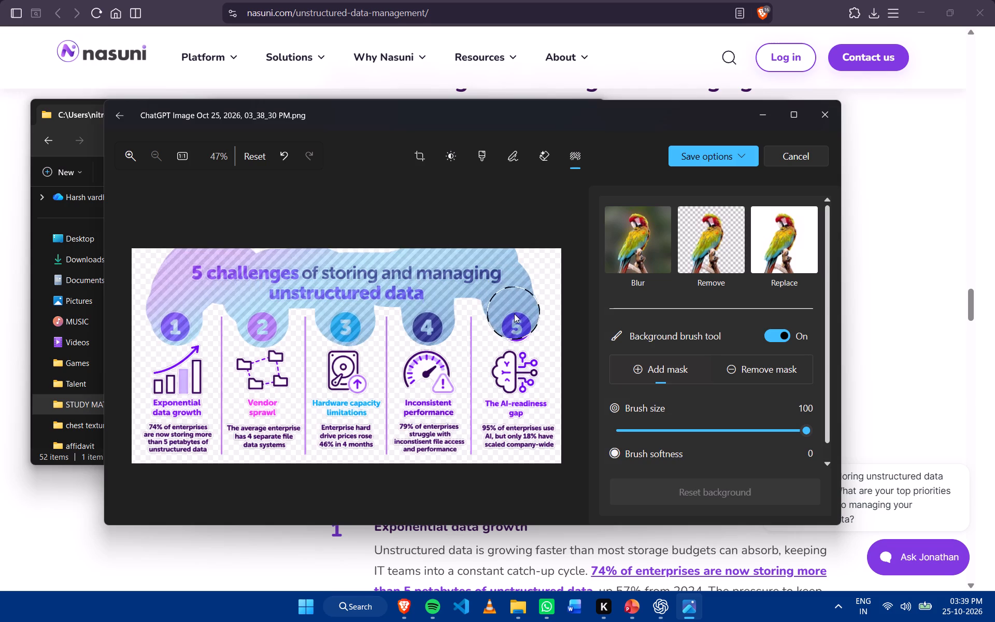
drag(514, 314, 520, 320)
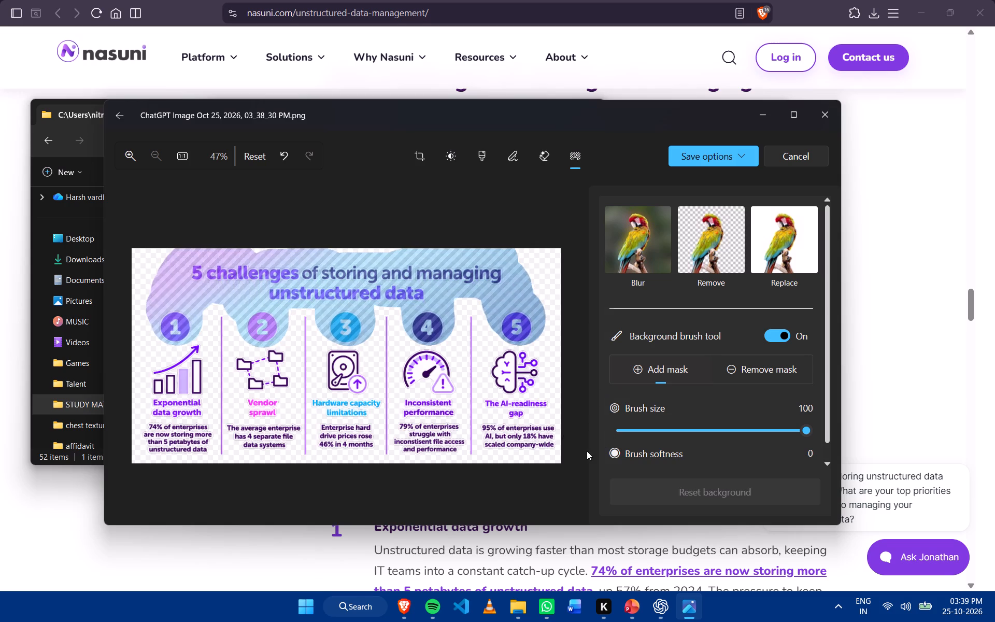
Mask the description texts under The AI-readiness gap and Inconsistent performance, reducing the brush size to 42 for the remaining edges.
drag(561, 452, 546, 452)
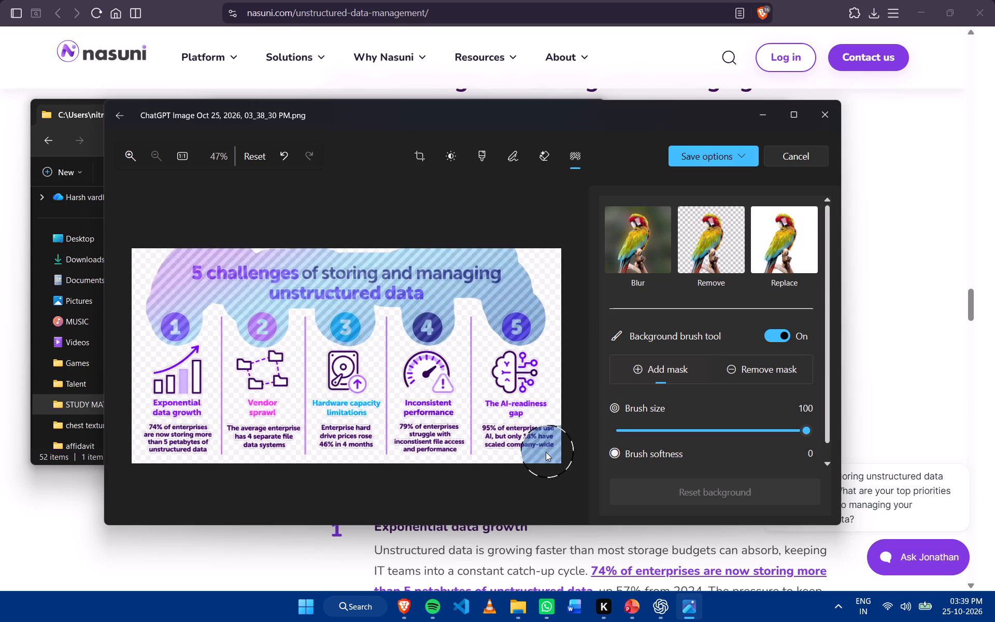
drag(546, 452, 500, 446)
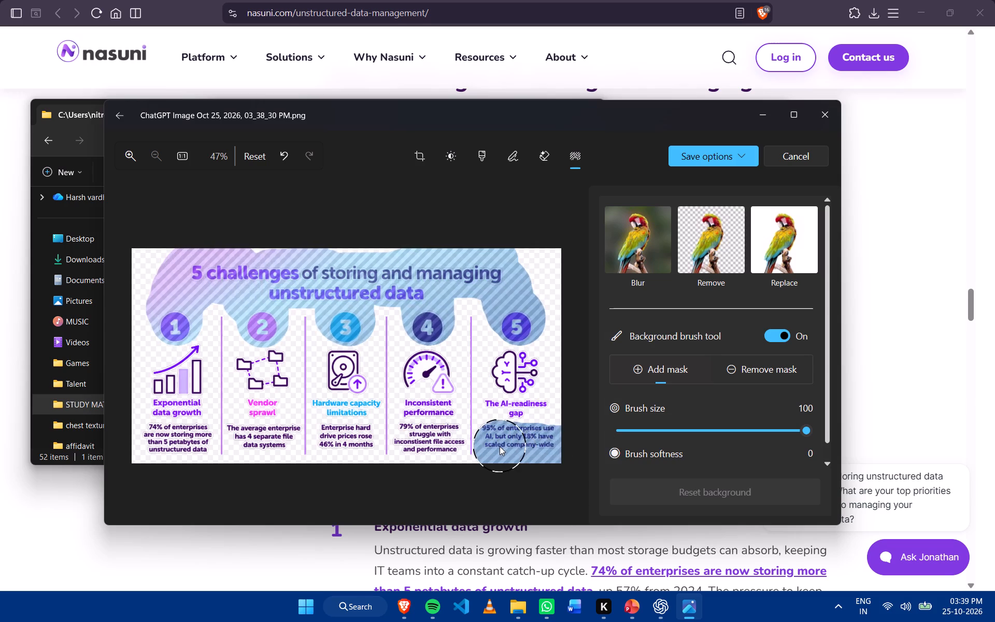
drag(500, 446, 503, 446)
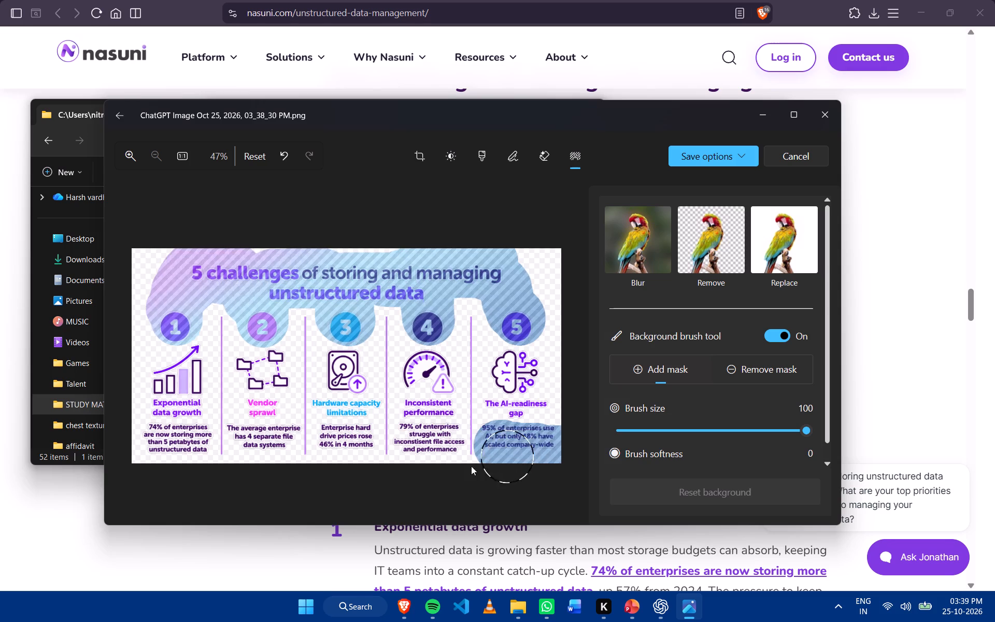
drag(428, 459, 434, 446)
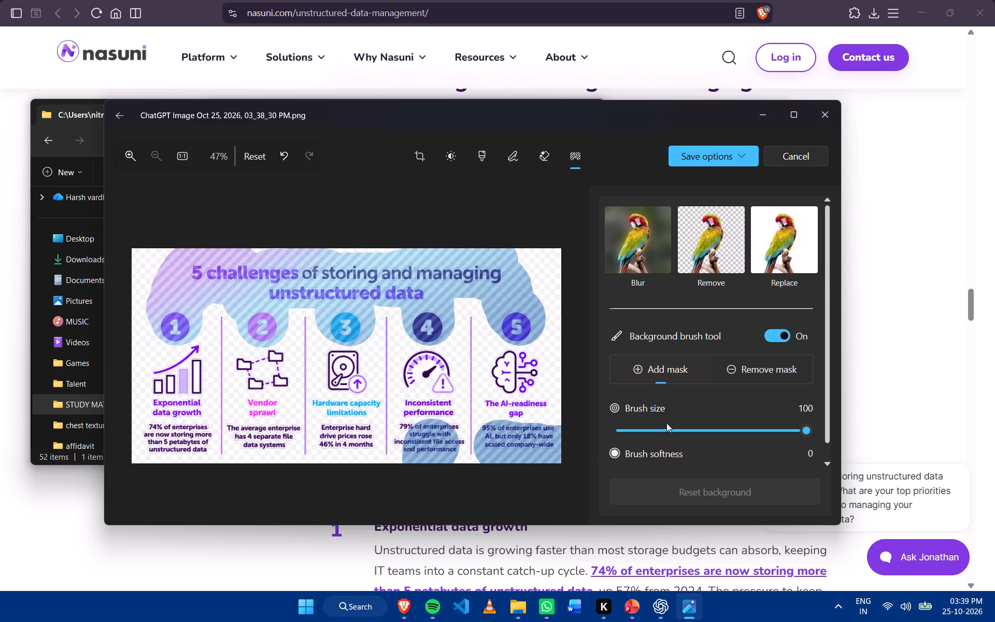
drag(712, 430, 683, 432)
drag(544, 443, 488, 432)
drag(439, 468, 454, 445)
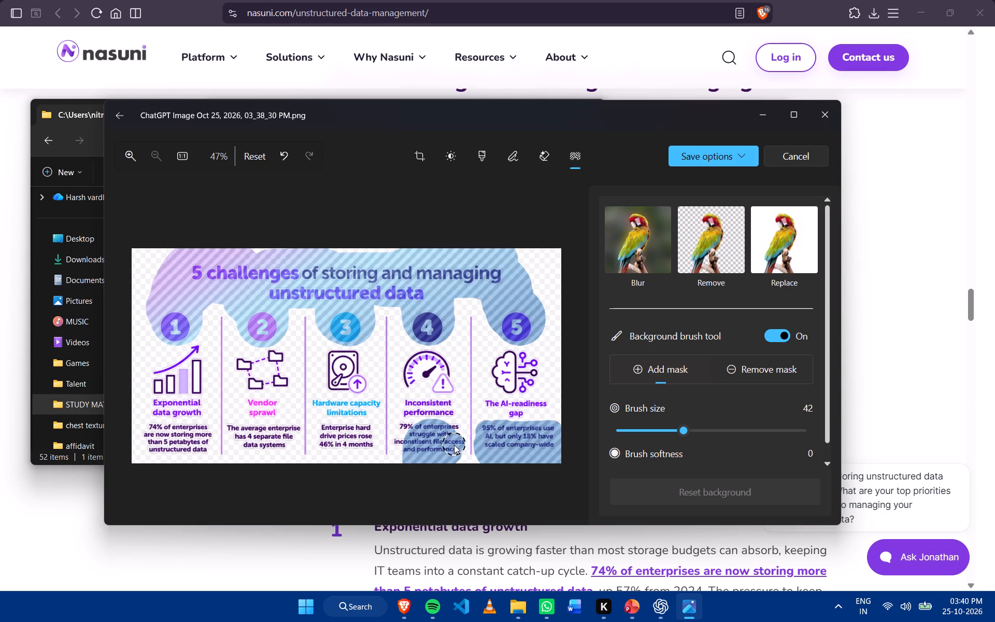
drag(454, 445, 414, 432)
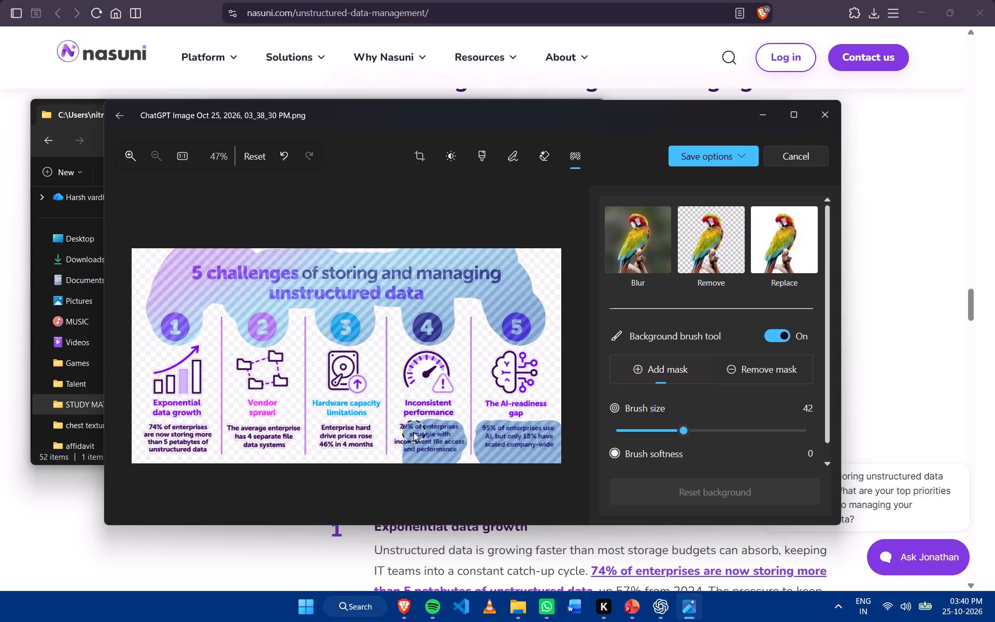
drag(414, 432, 404, 446)
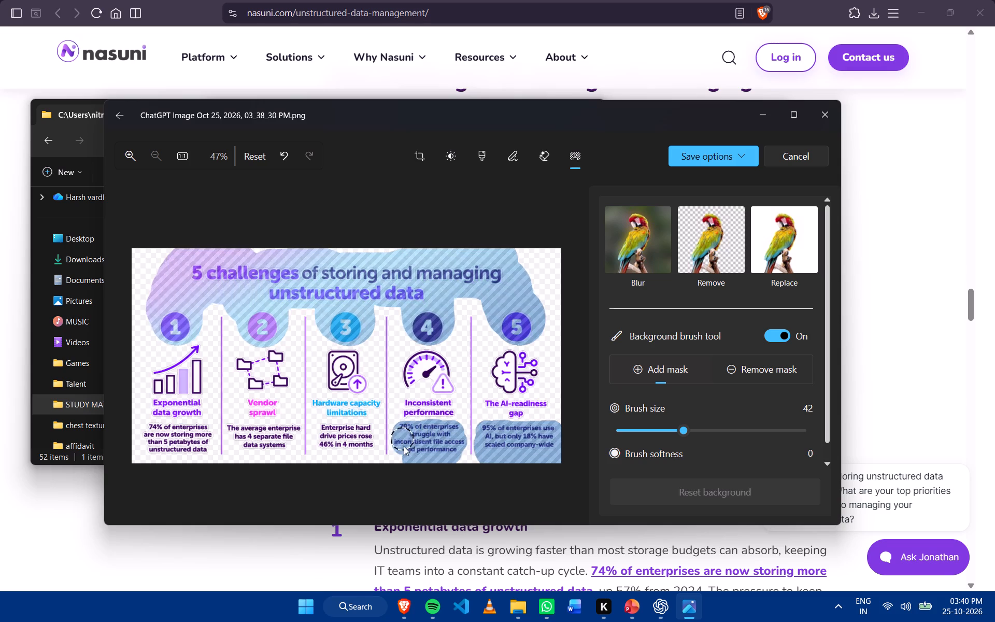
drag(404, 446, 407, 451)
drag(408, 440, 404, 432)
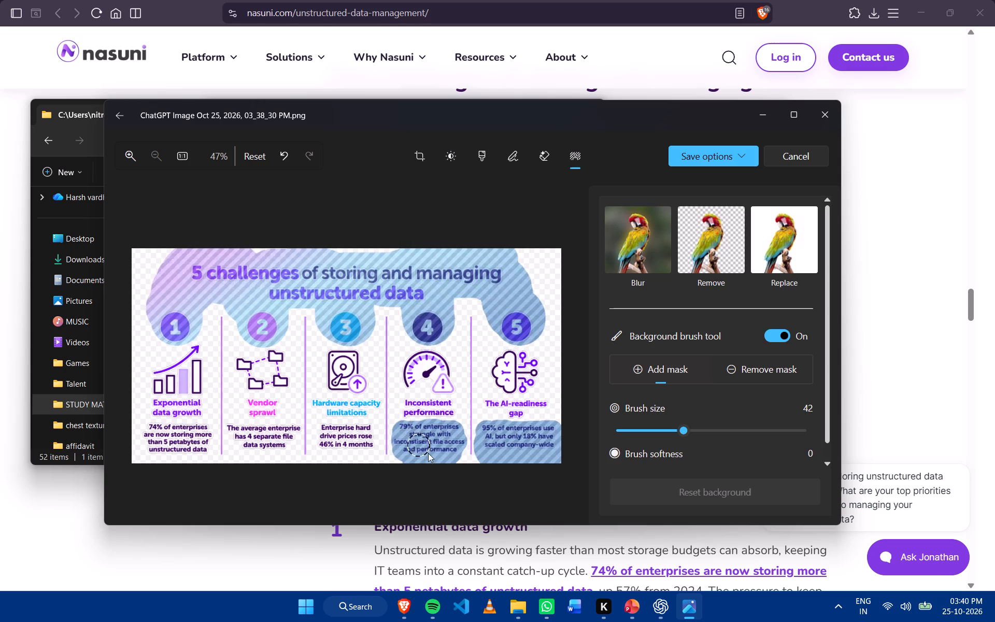
Mask the description texts under Hardware capacity limitations, Vendor sprawl and Exponential data growth with the size 42 brush.
drag(354, 451, 367, 446)
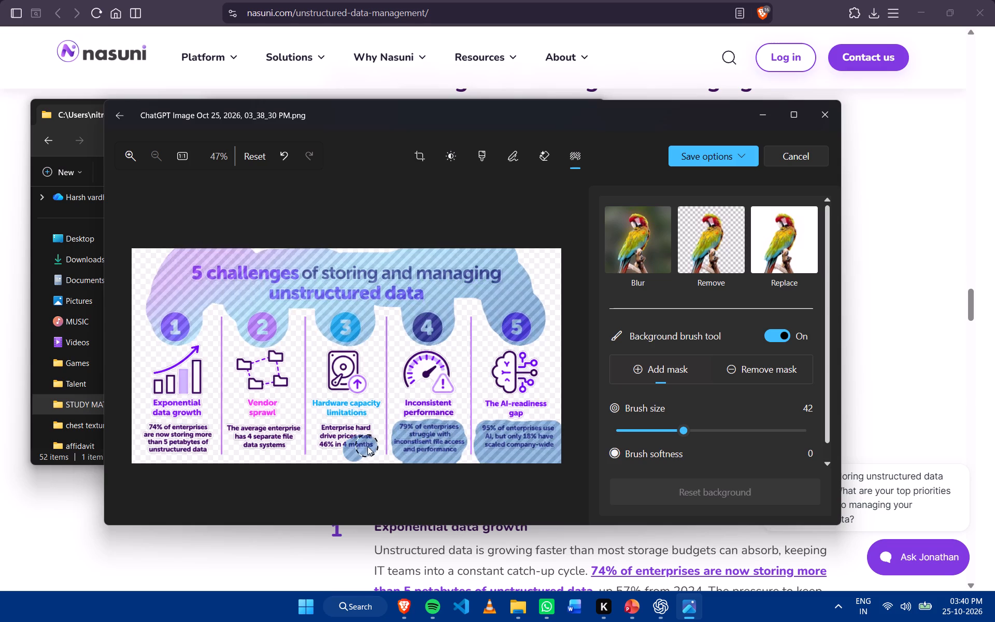
drag(367, 446, 352, 430)
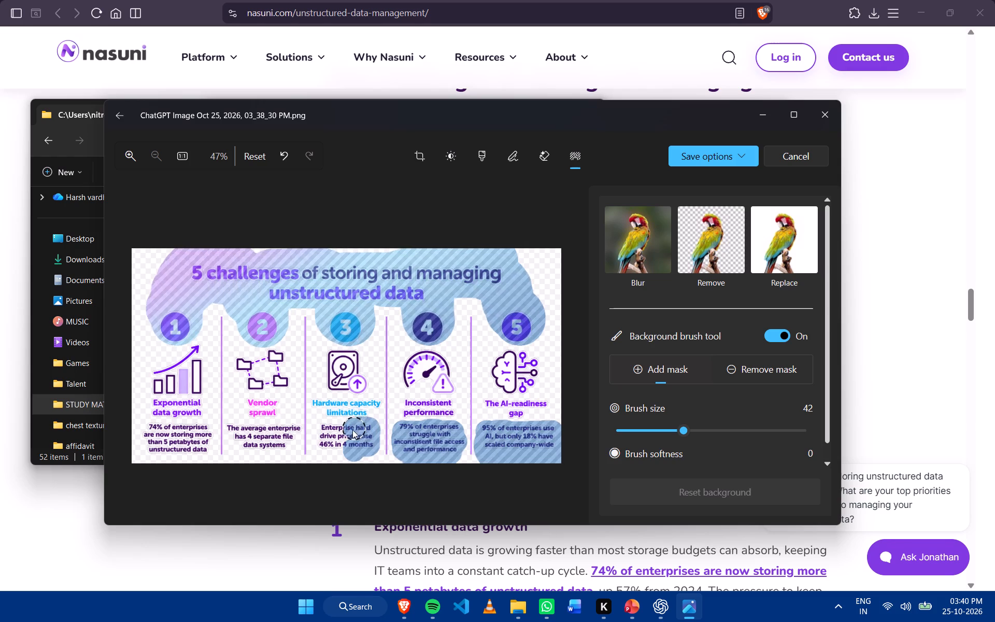
drag(352, 430, 346, 446)
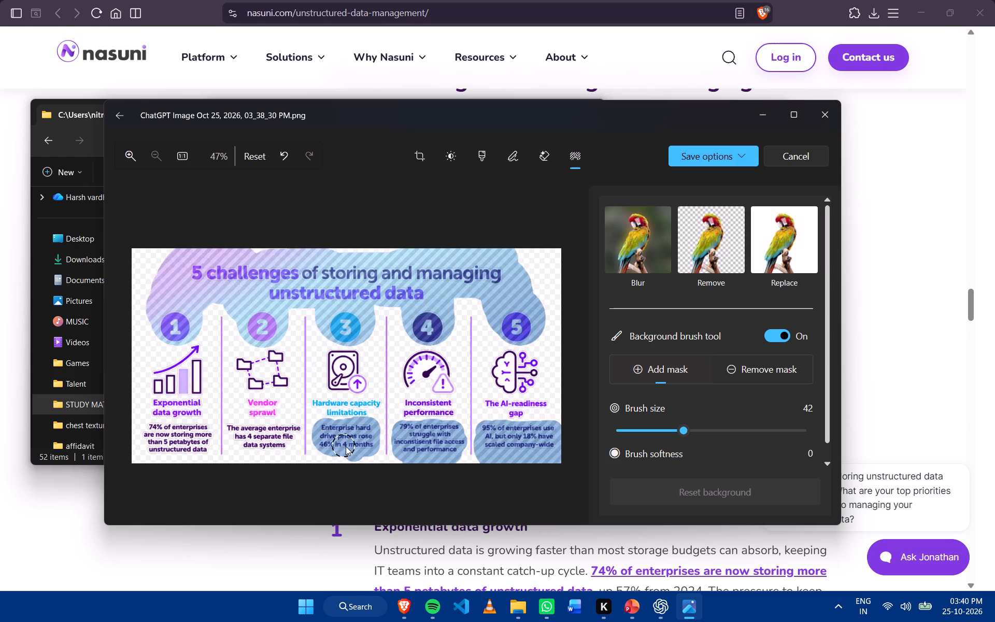
drag(346, 446, 346, 446)
drag(262, 454, 272, 437)
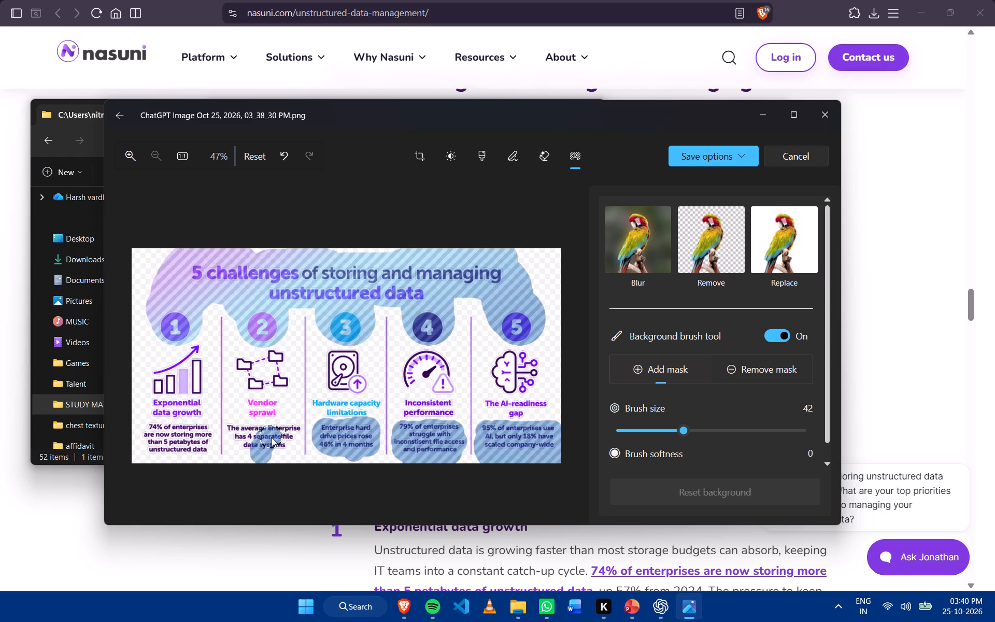
drag(272, 437, 291, 431)
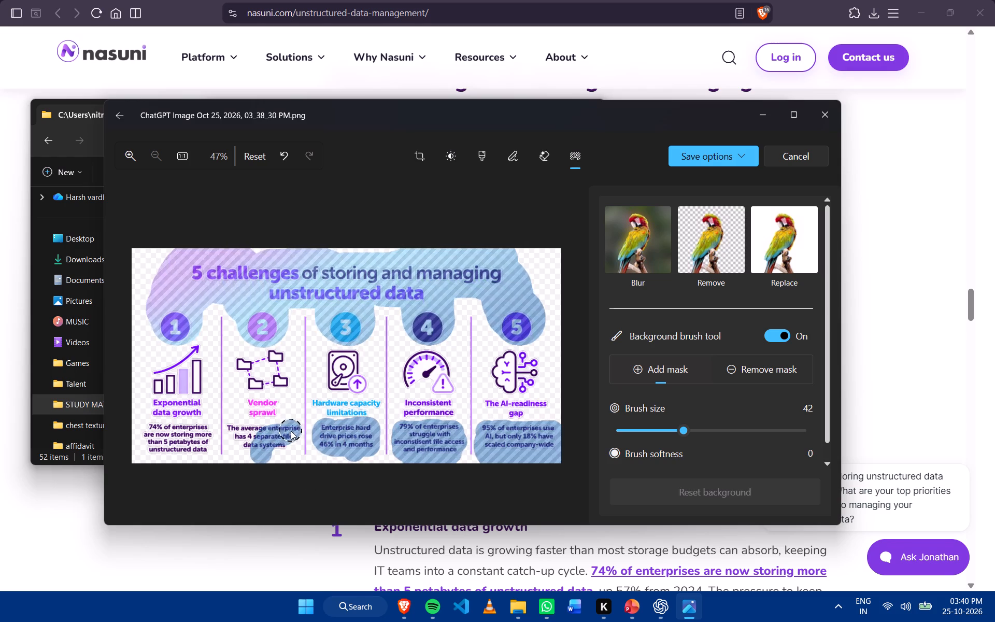
drag(291, 431, 247, 437)
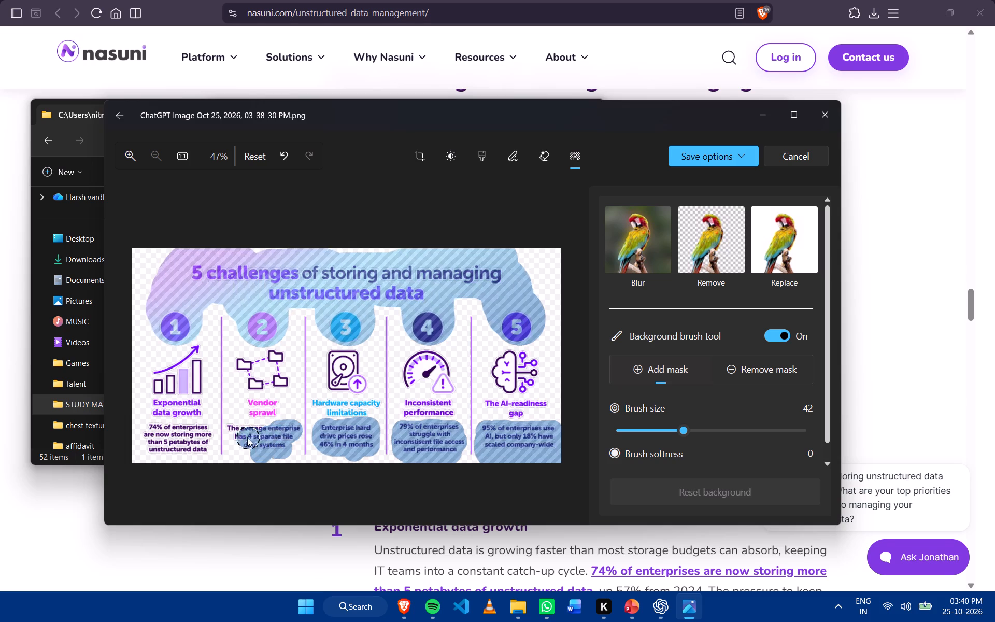
drag(247, 437, 235, 430)
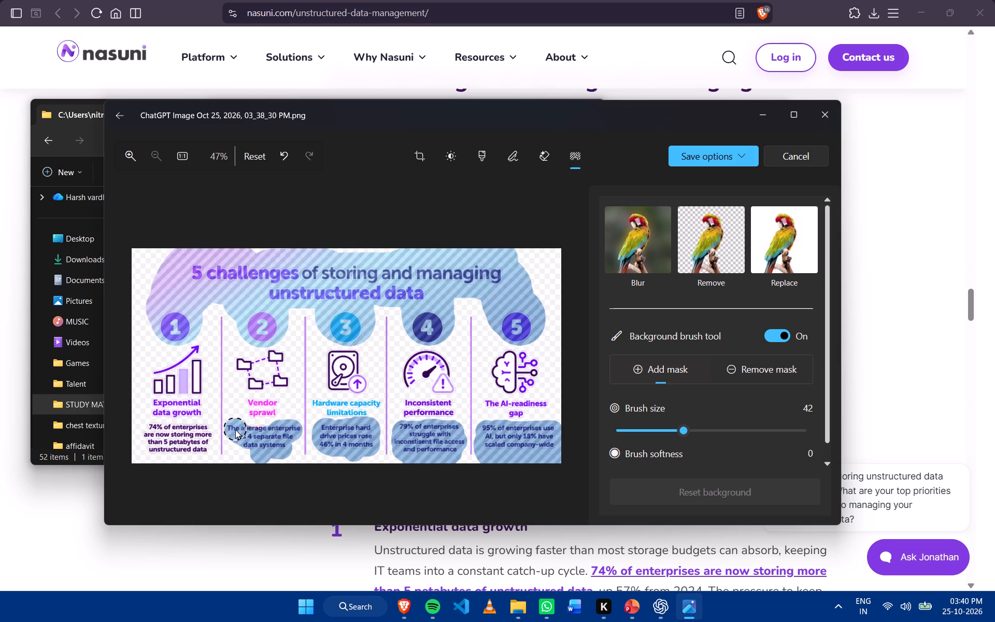
drag(235, 430, 272, 435)
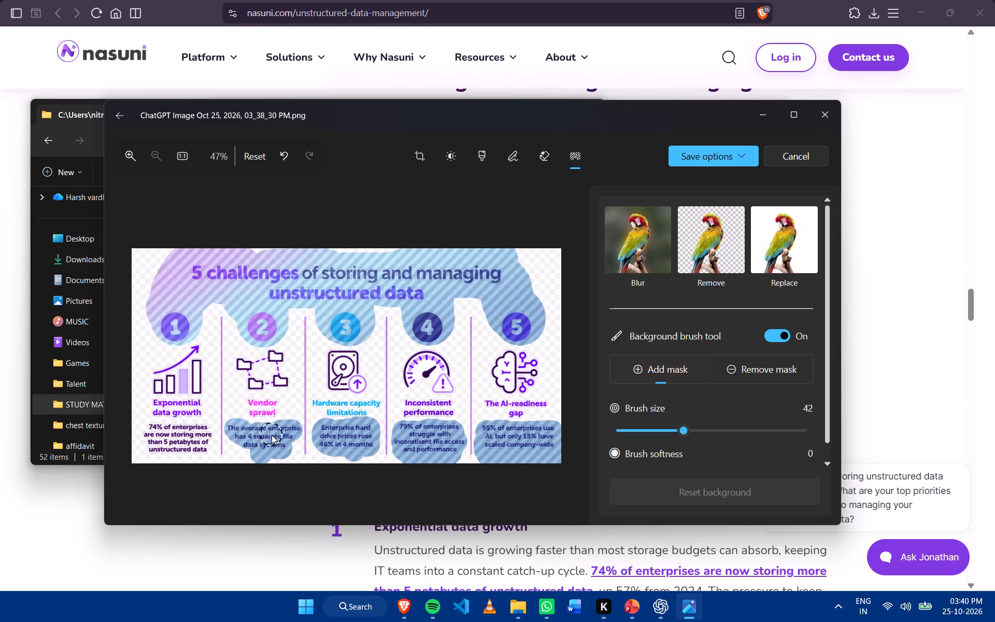
drag(272, 435, 273, 437)
drag(198, 458, 205, 440)
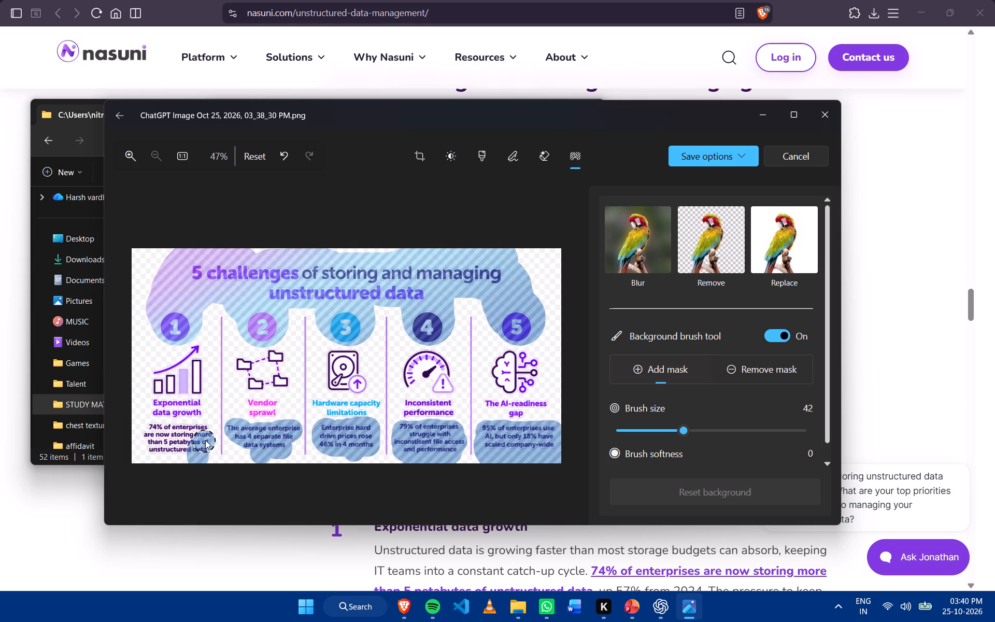
drag(205, 440, 174, 433)
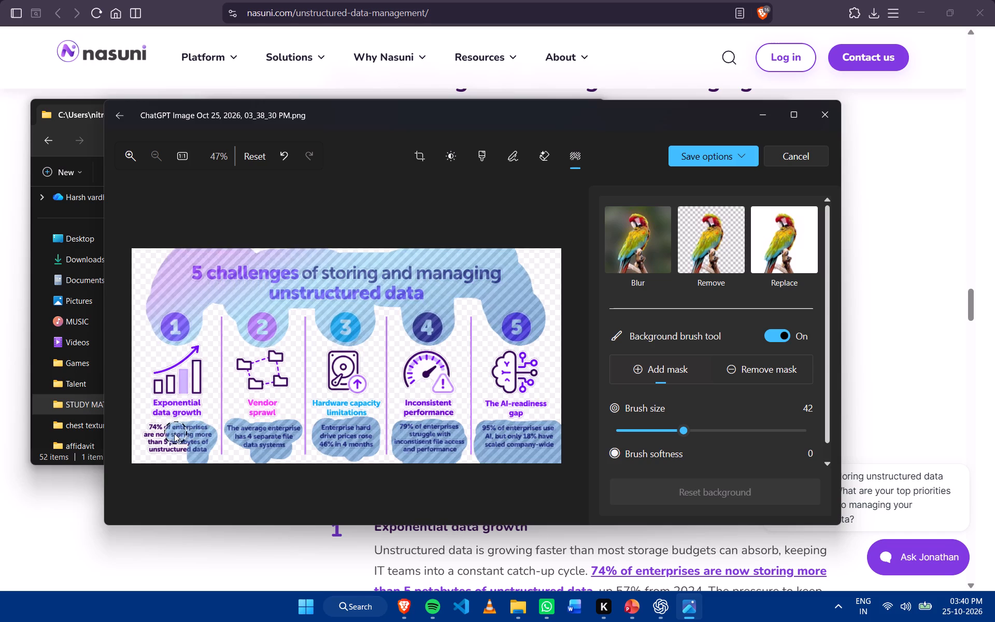
drag(174, 433, 151, 442)
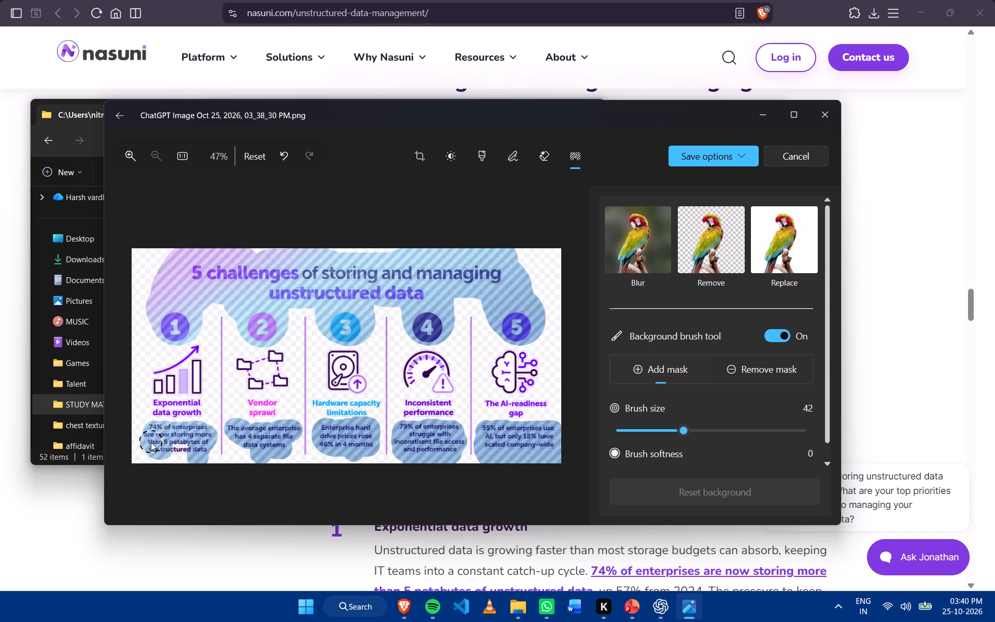
drag(151, 442, 194, 447)
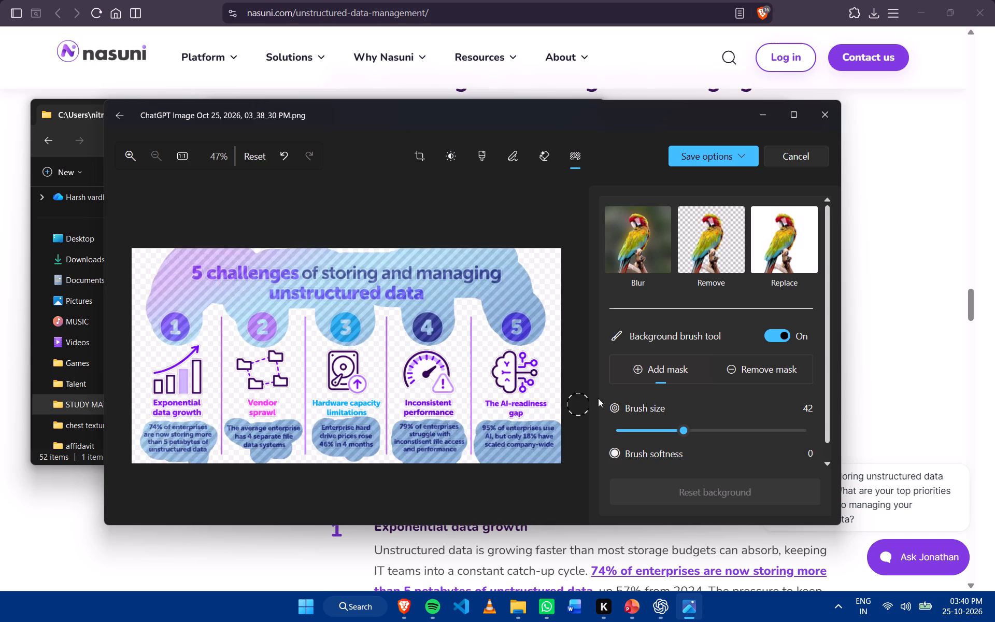
Remove the masked background area from the infographic.
click(715, 252)
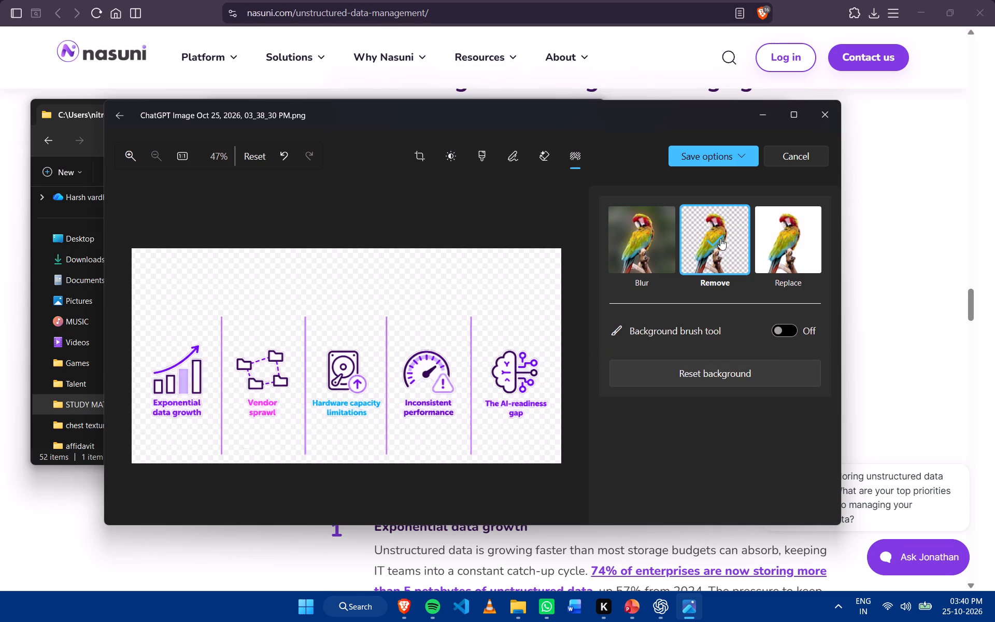
Start saving the edited infographic as a copy in the STUDY MATERIAL folder, declining to replace the existing file.
click(717, 162)
click(717, 185)
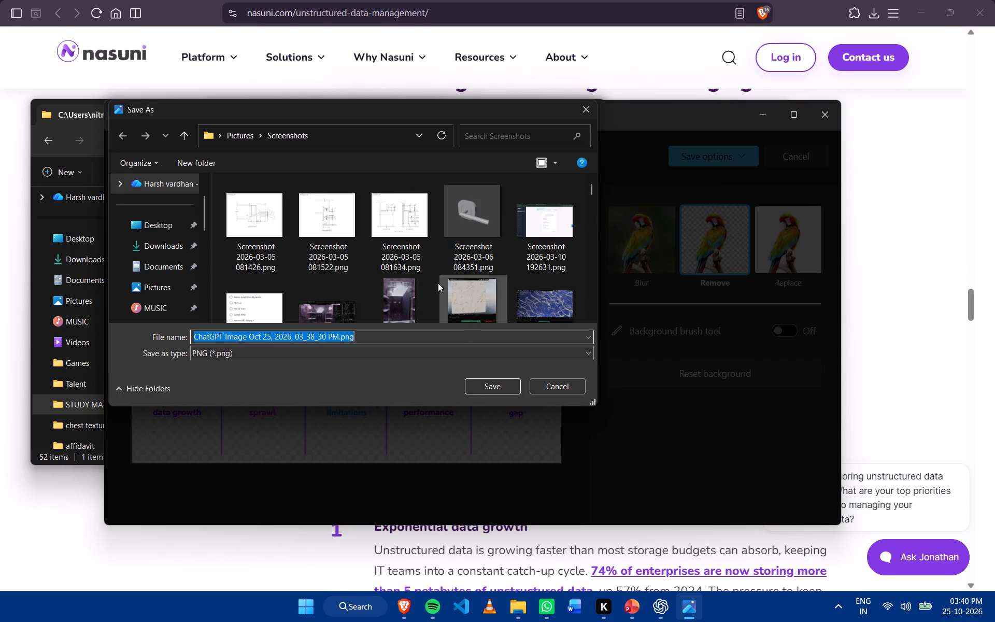
scroll(434, 265, down, 1)
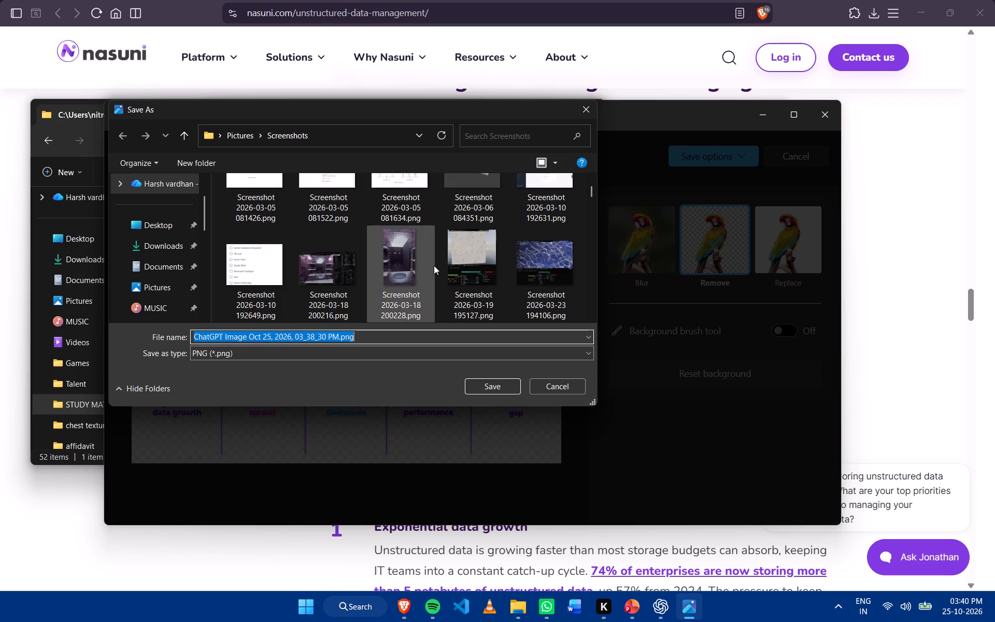
scroll(434, 265, down, 4)
scroll(169, 300, down, 2)
click(179, 265)
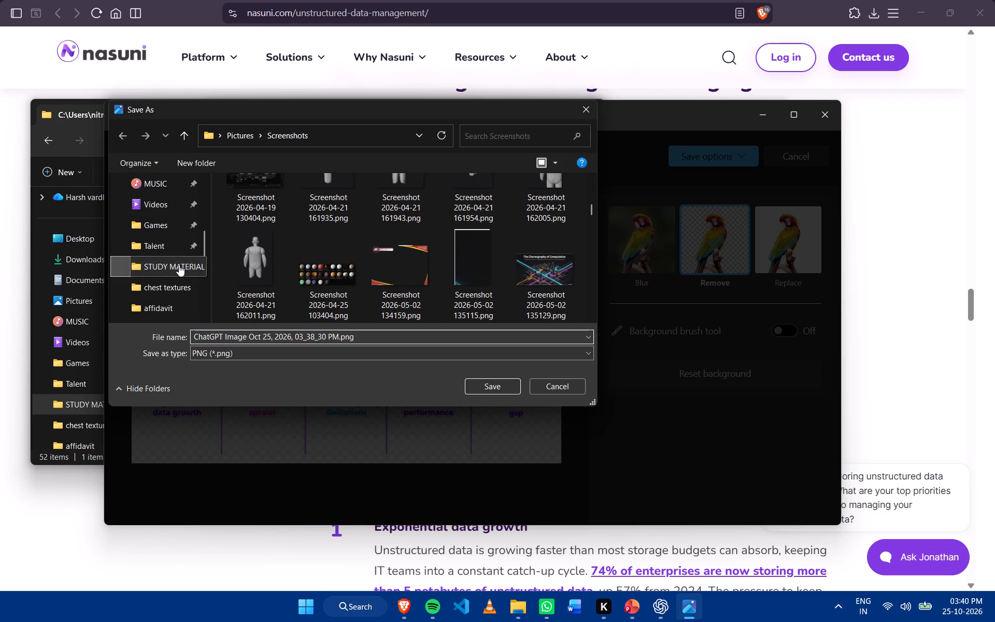
scroll(475, 235, down, 6)
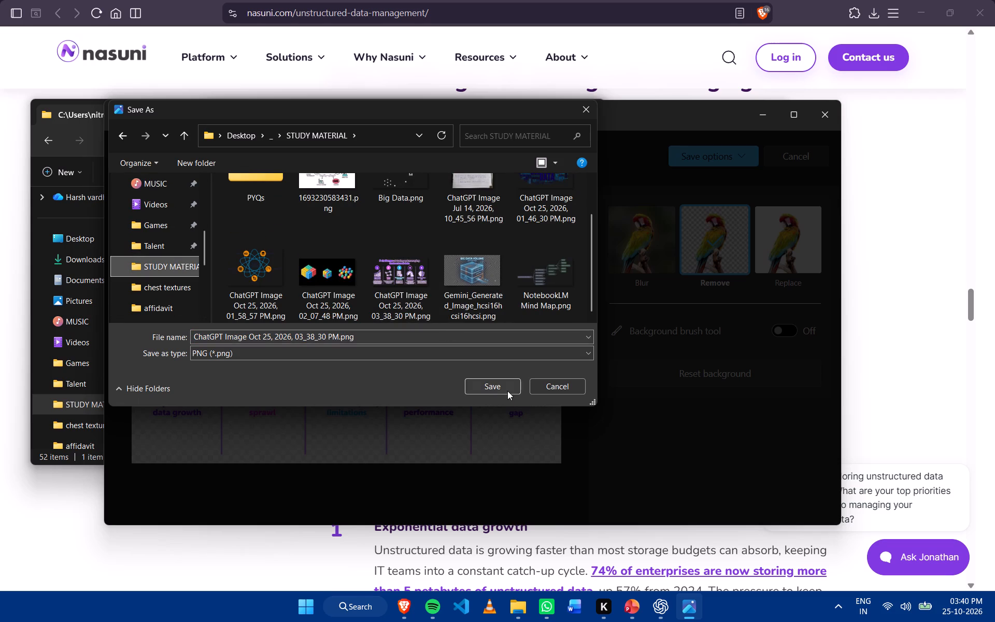
click(491, 387)
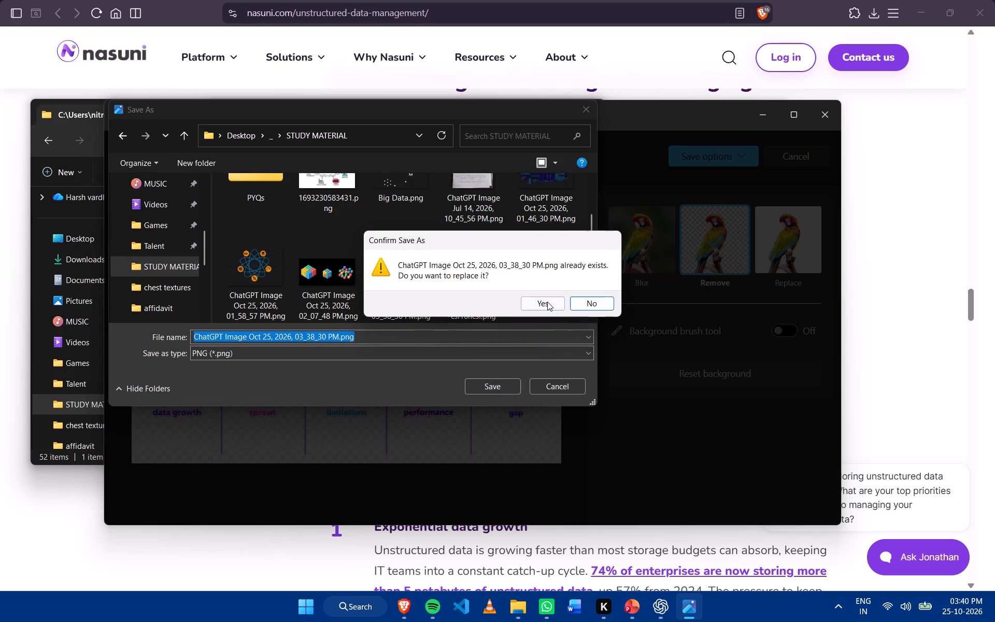
click(590, 302)
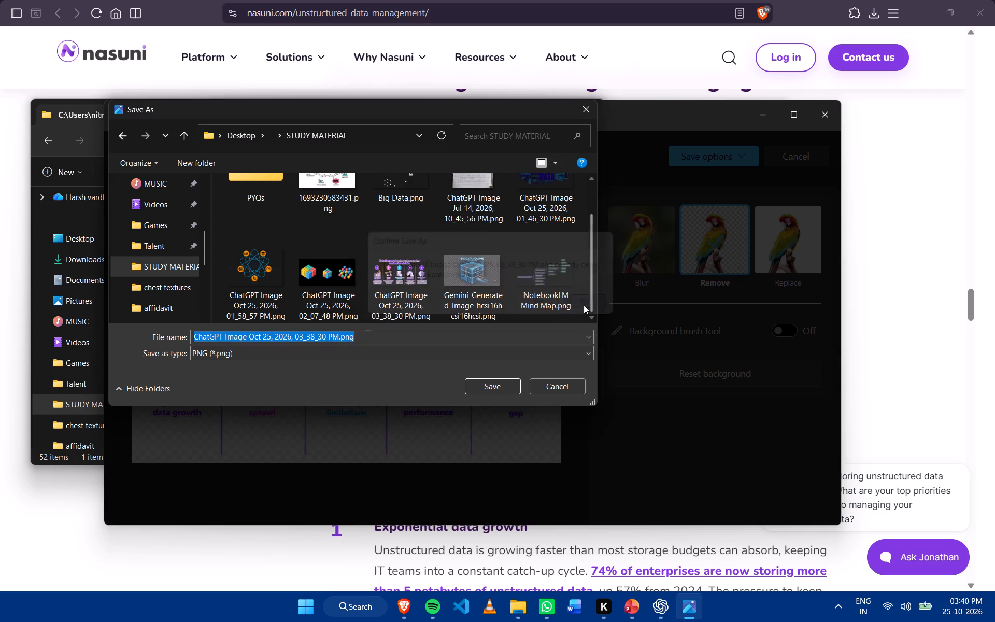
Shorten the copy's file name to "ChatGPT Image Oct 25, 2026, PM.png", save it and minimise the photo window.
click(348, 338)
click(339, 335)
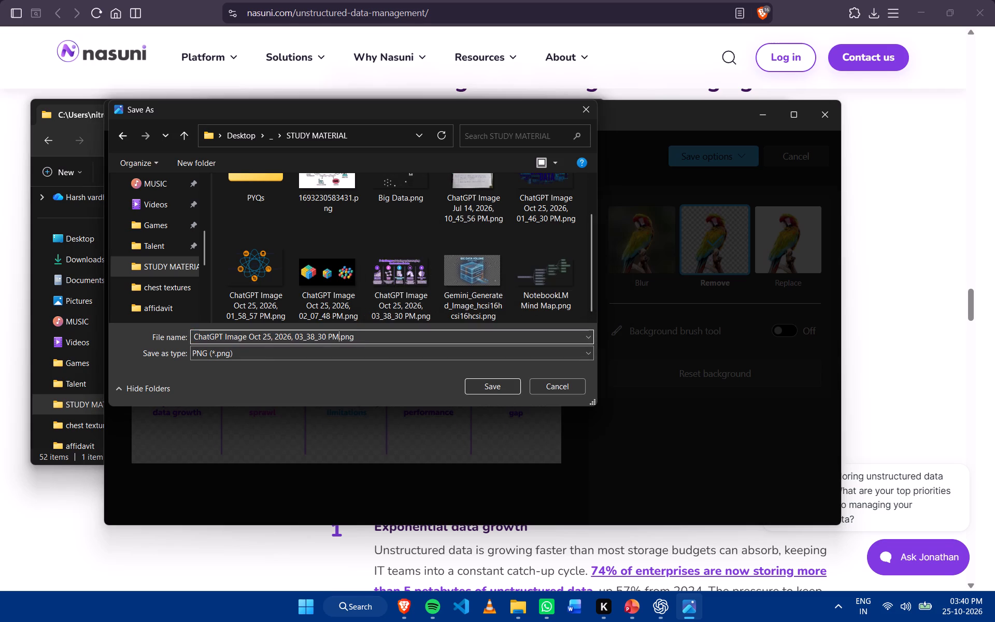
key(Left)
key(Left)
key(Left)
key(BackSpace)
key(BackSpace)
key(BackSpace)
key(BackSpace)
key(BackSpace)
key(BackSpace)
key(BackSpace)
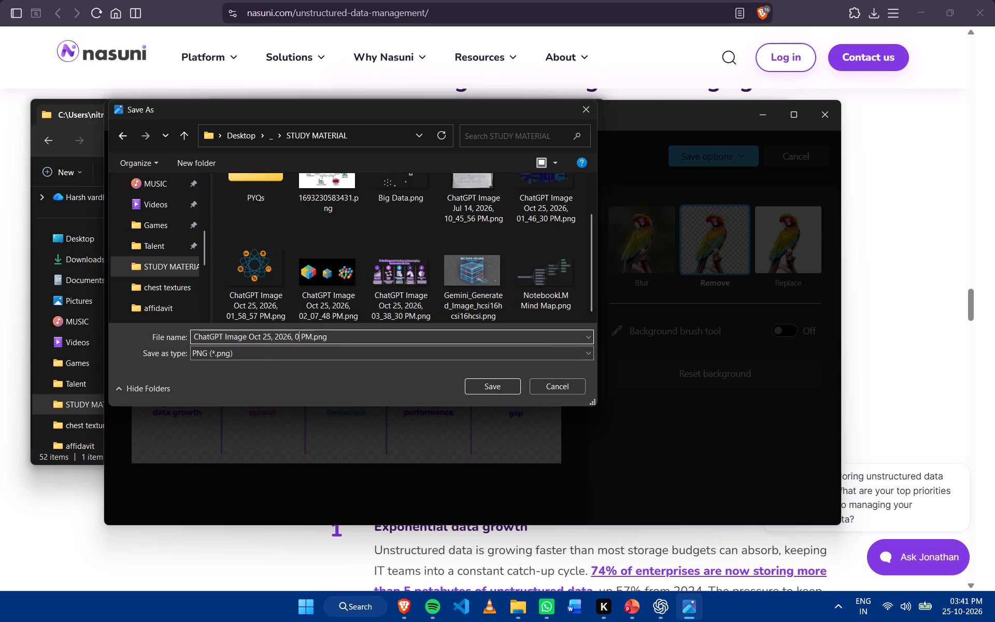
key(BackSpace)
key(BackSpace)
key(Return)
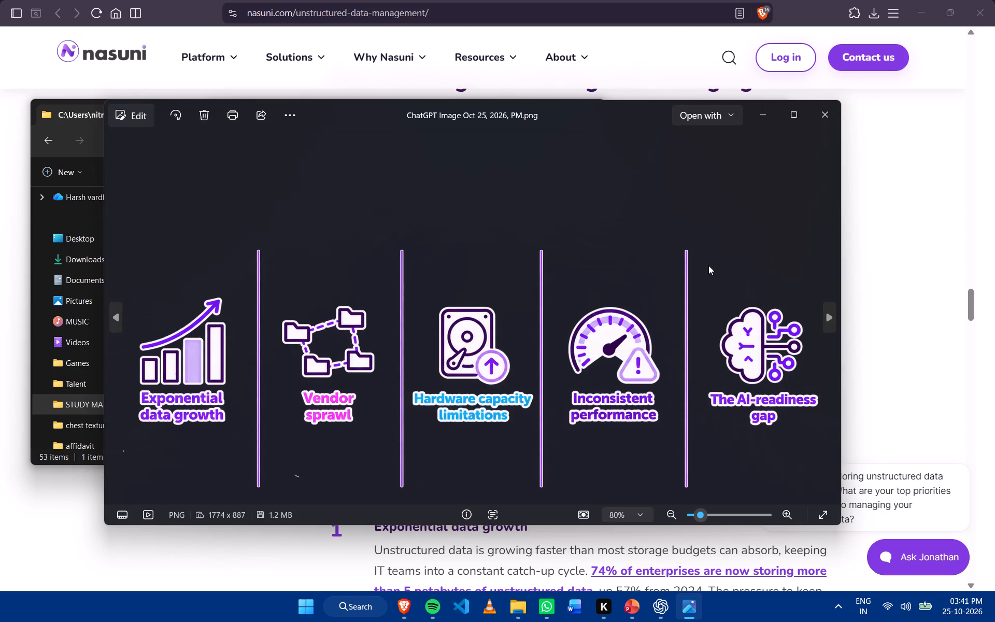
click(762, 115)
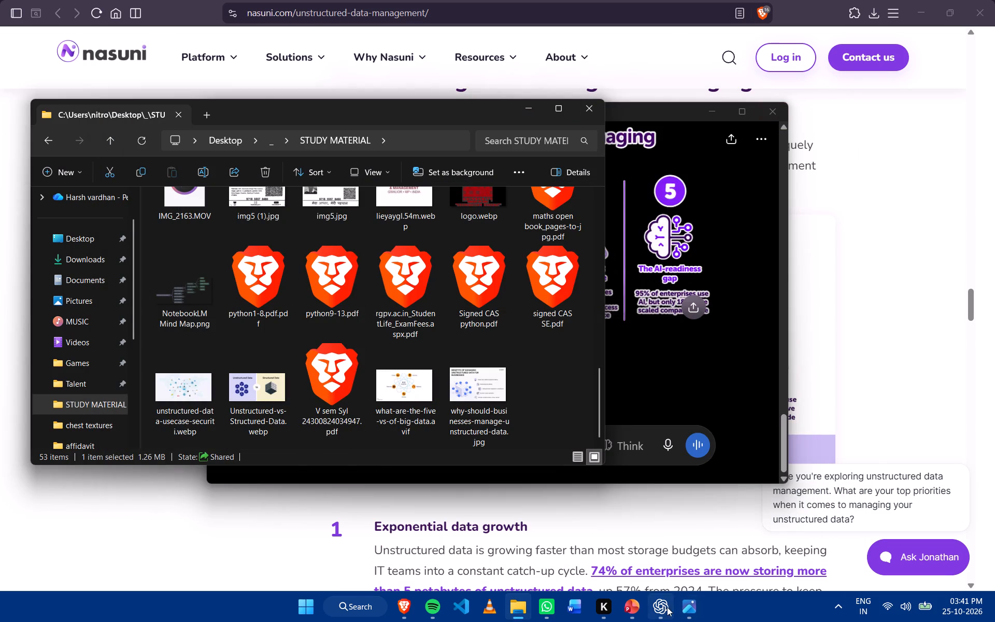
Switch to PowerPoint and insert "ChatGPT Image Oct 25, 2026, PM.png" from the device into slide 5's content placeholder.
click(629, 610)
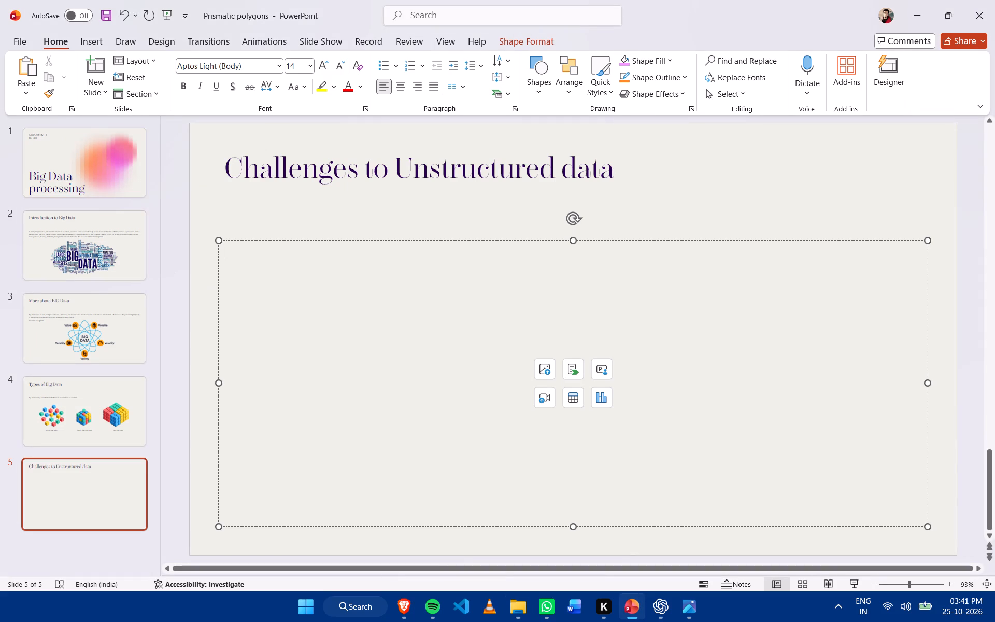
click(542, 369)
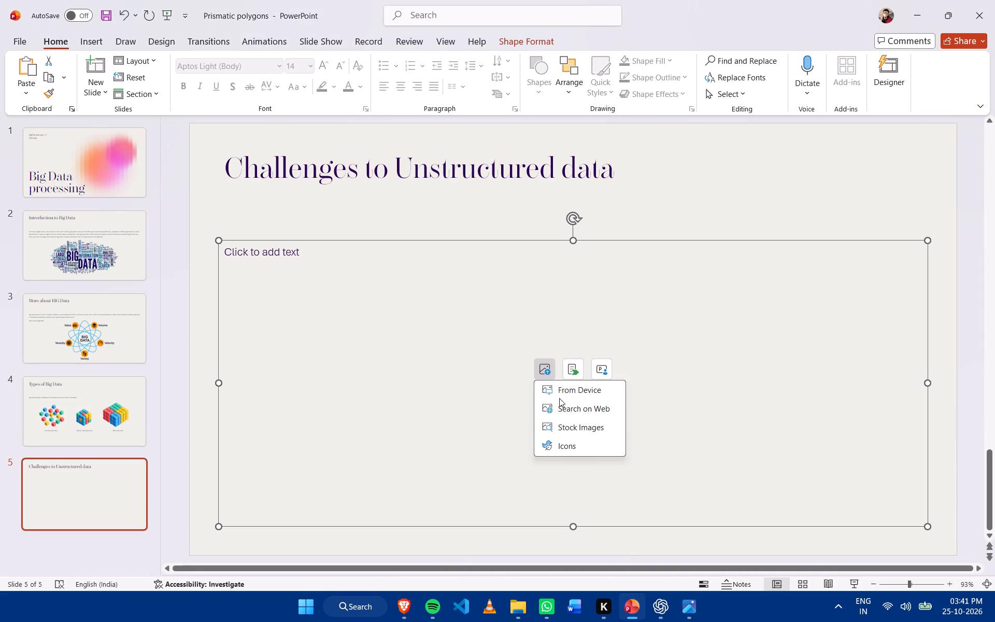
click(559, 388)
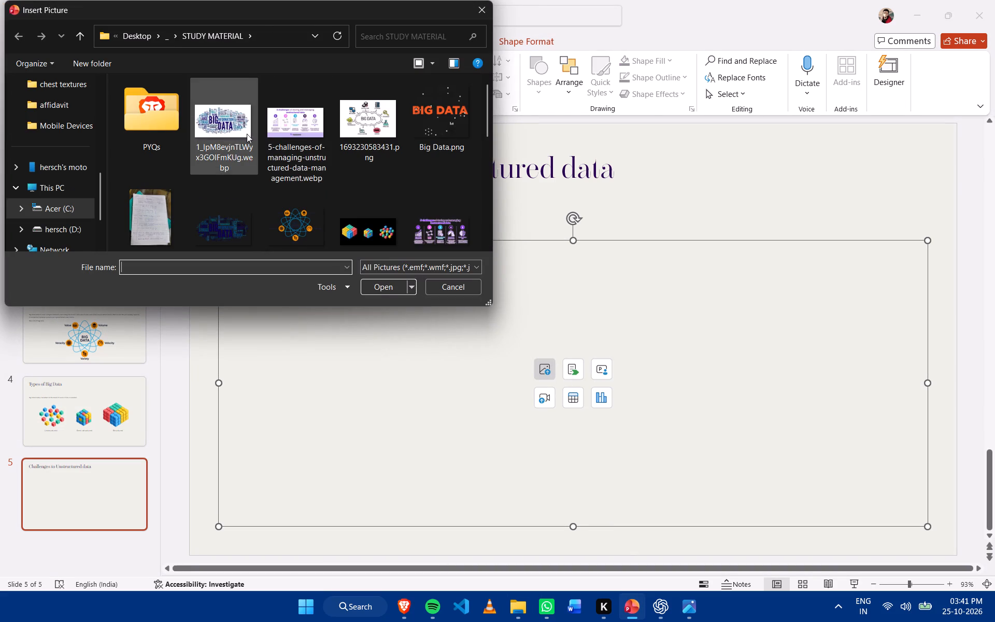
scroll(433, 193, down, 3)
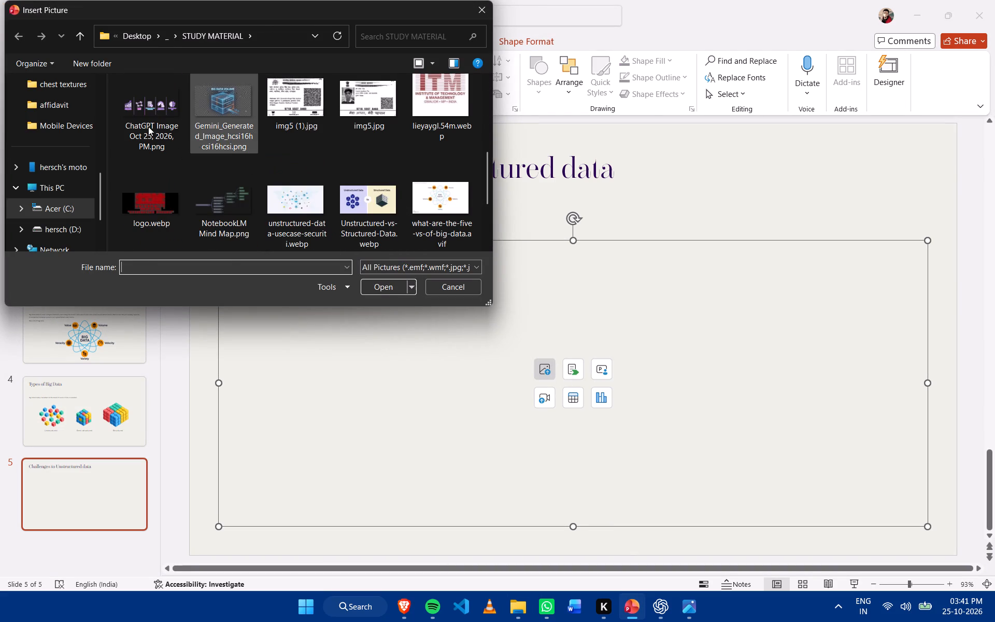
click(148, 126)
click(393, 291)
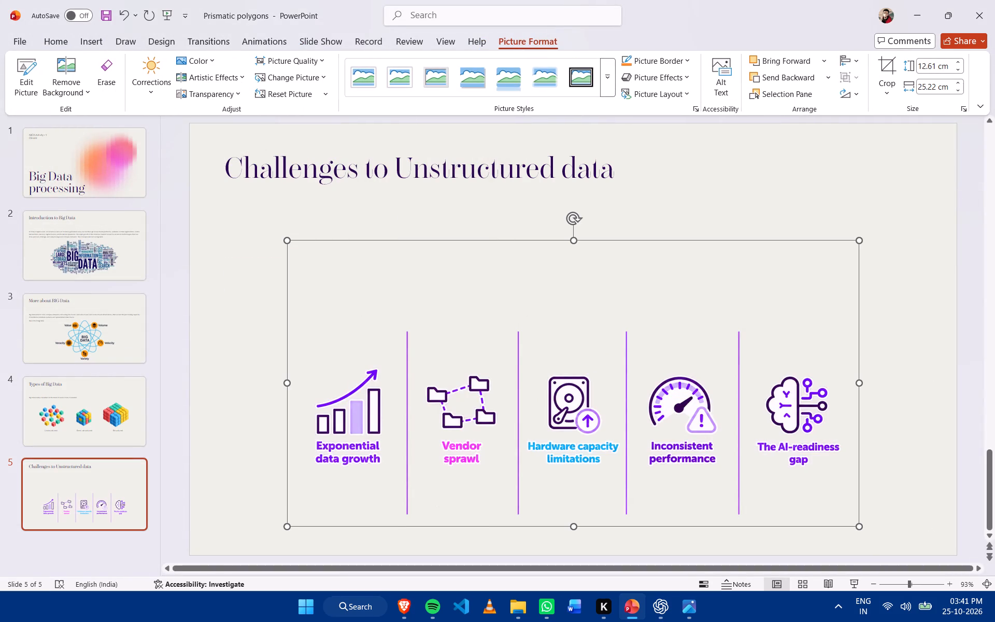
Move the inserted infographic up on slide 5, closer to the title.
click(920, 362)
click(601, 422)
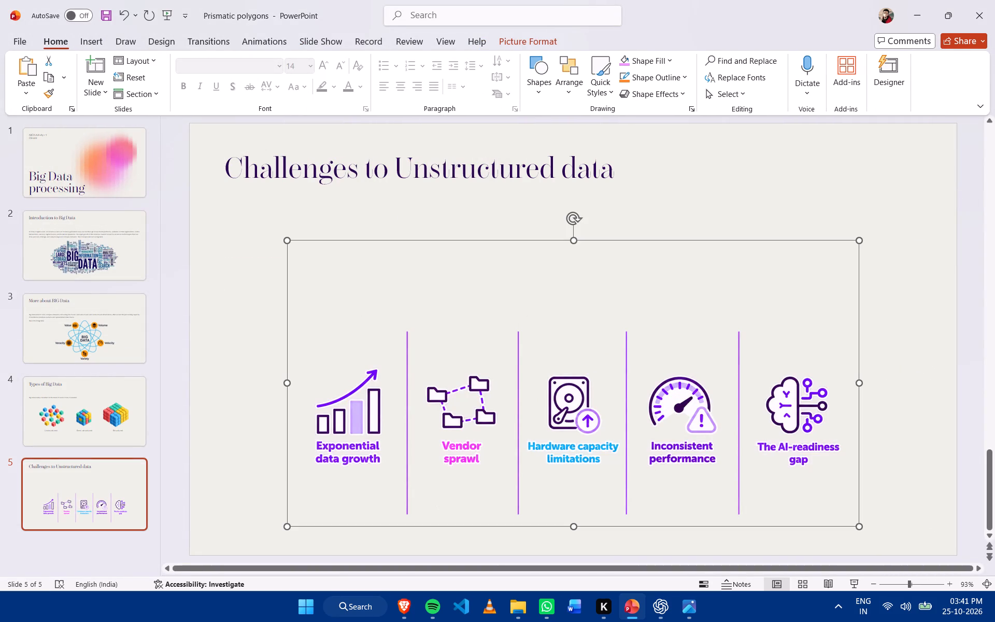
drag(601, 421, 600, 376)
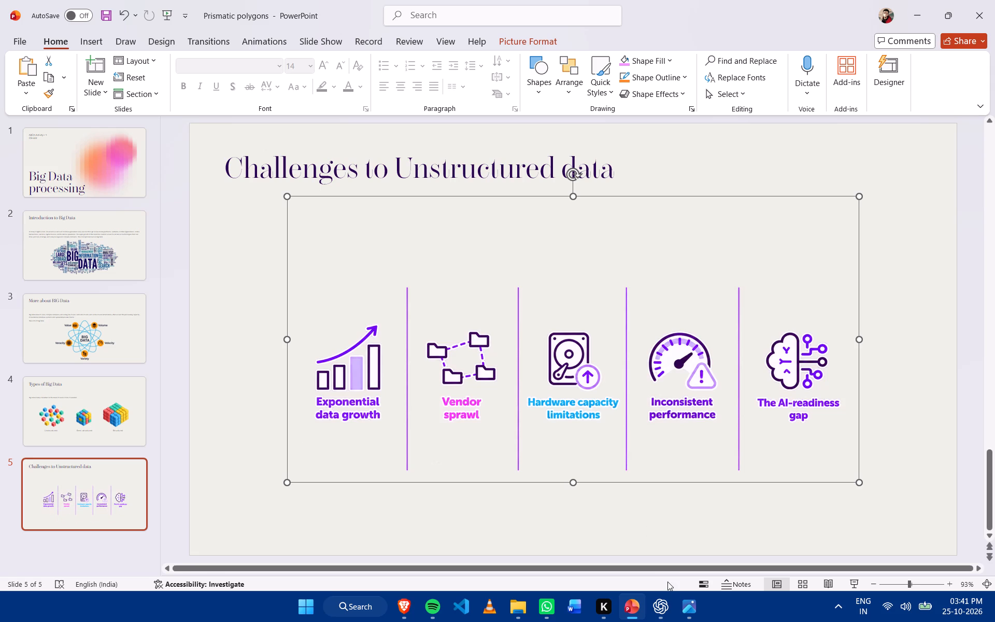
In Photos, crop the empty area above the infographic's icons to 1774 x 630 and save over the same file.
click(691, 617)
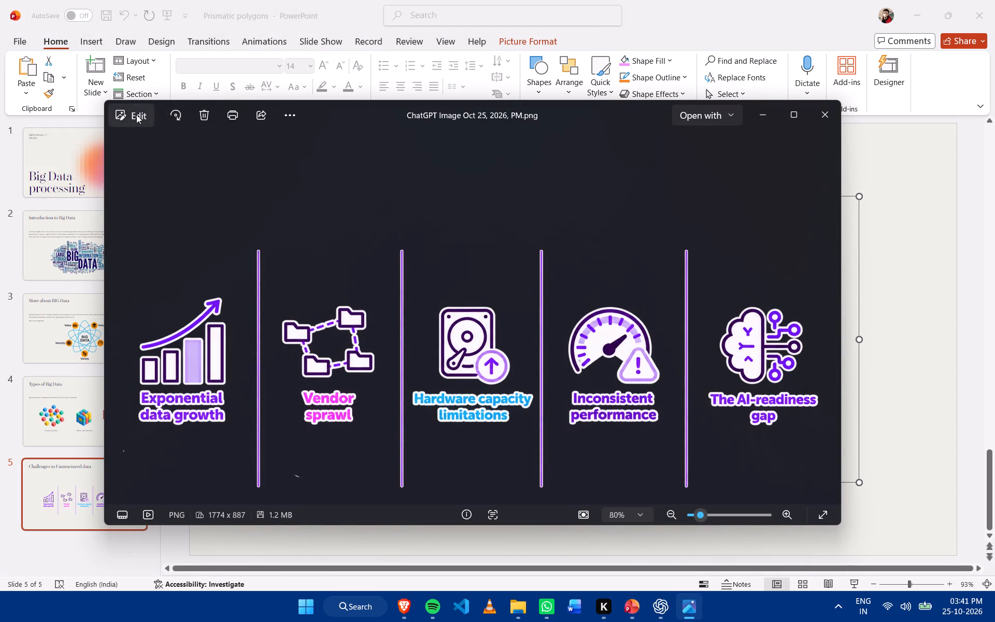
click(136, 115)
drag(479, 214, 479, 216)
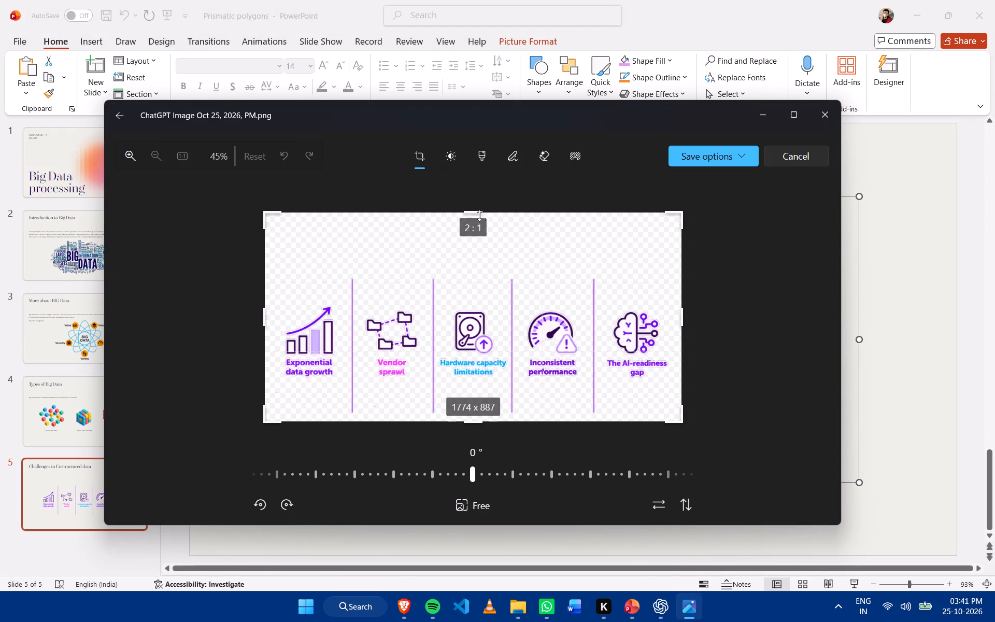
drag(479, 216, 495, 272)
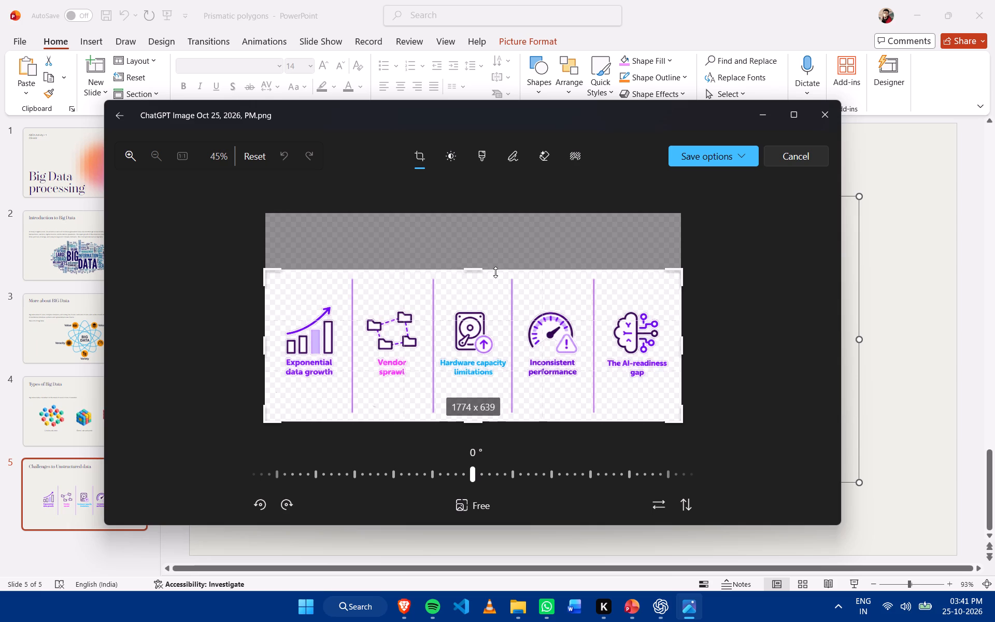
drag(495, 272, 498, 274)
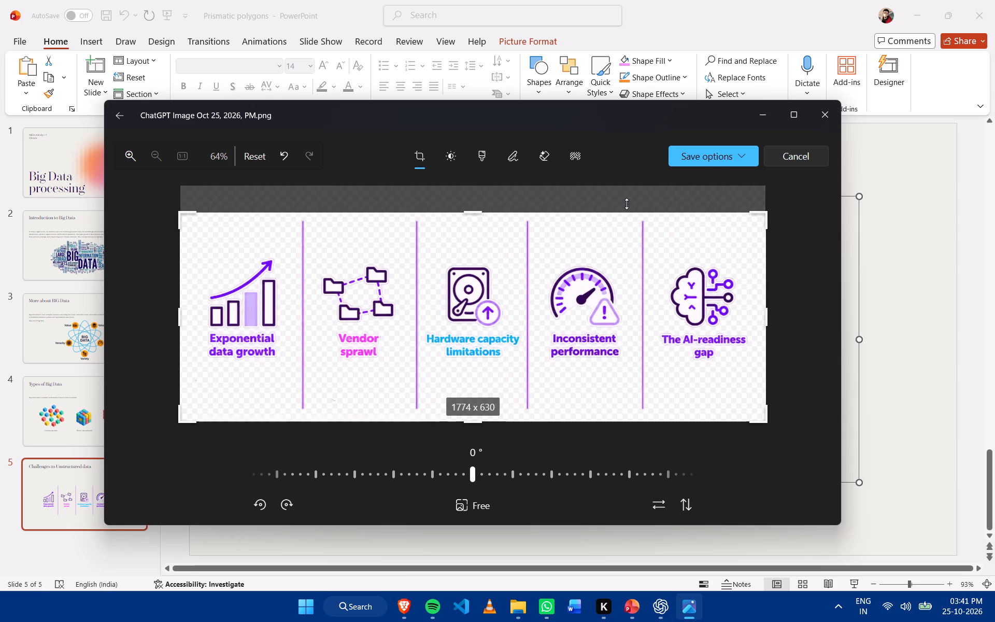
click(722, 158)
click(696, 205)
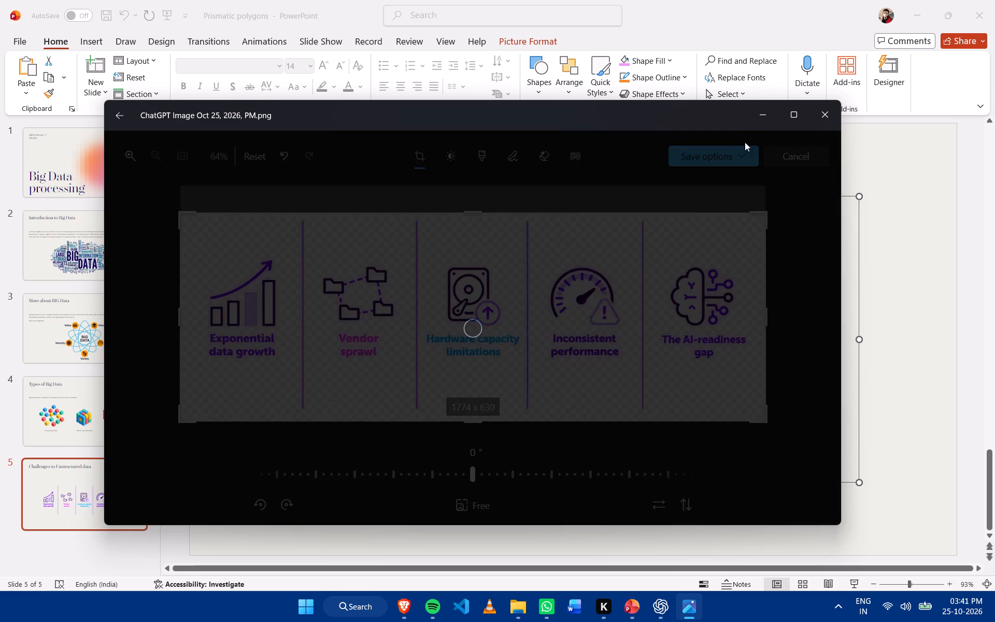
click(764, 122)
Delete the uncropped infographic from slide 5 and insert the cropped "ChatGPT Image Oct 25, 2026, PM.png" in its place.
click(643, 376)
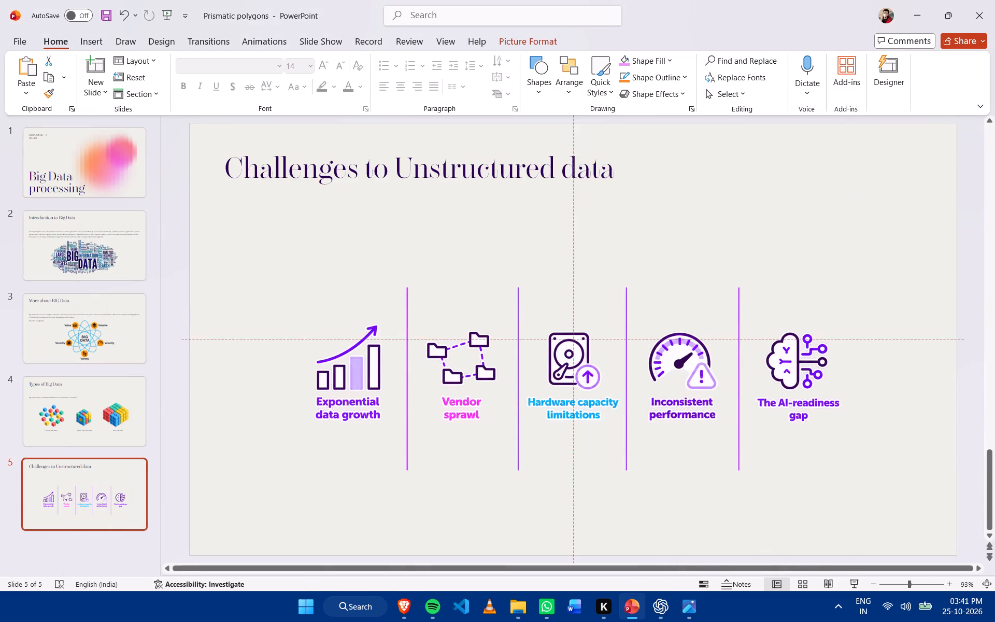
key(Delete)
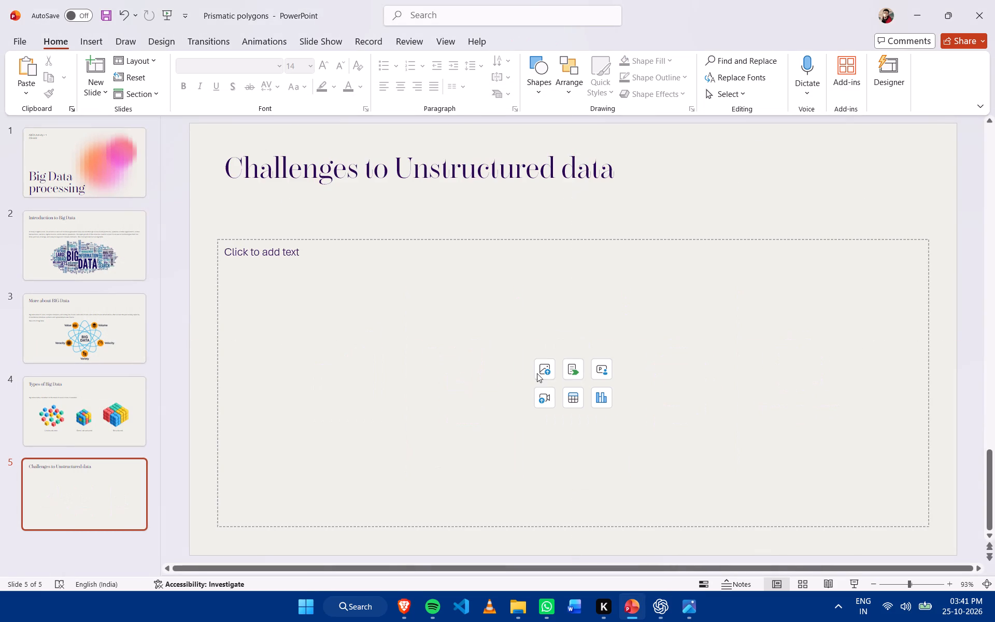
click(543, 367)
click(572, 387)
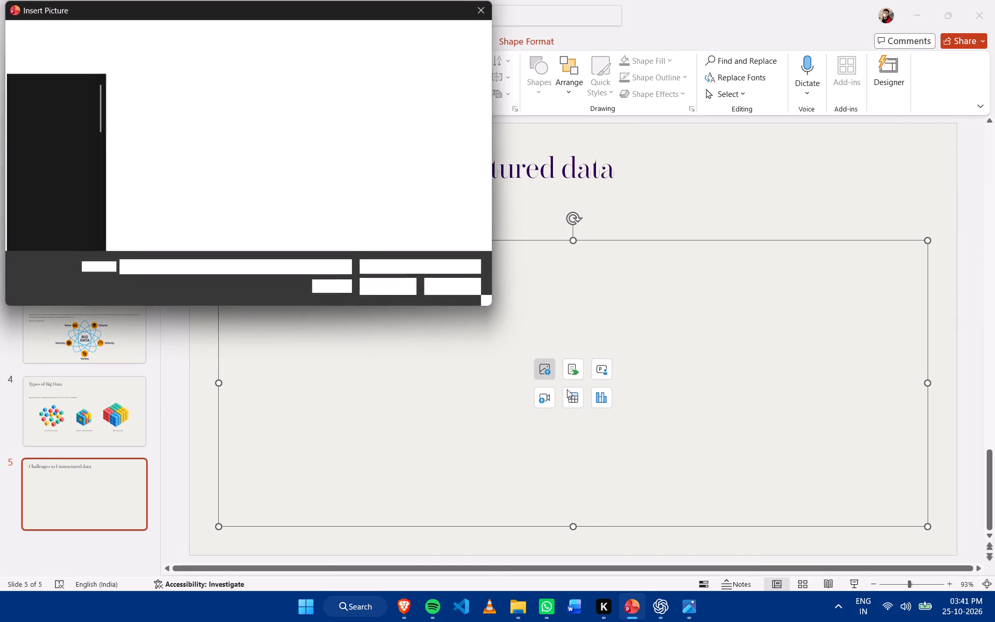
scroll(303, 207, down, 3)
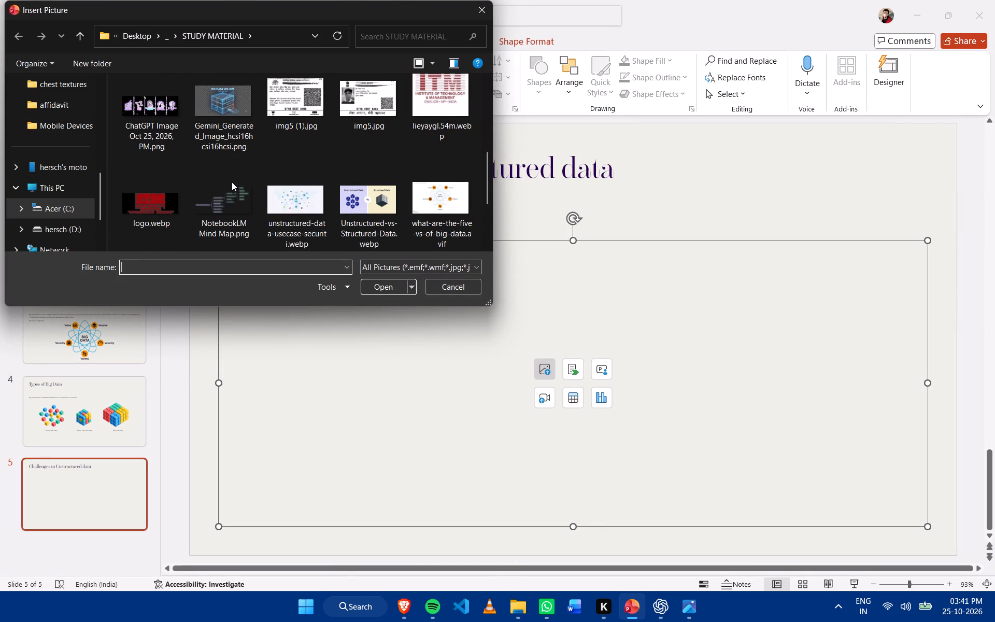
click(160, 110)
click(381, 289)
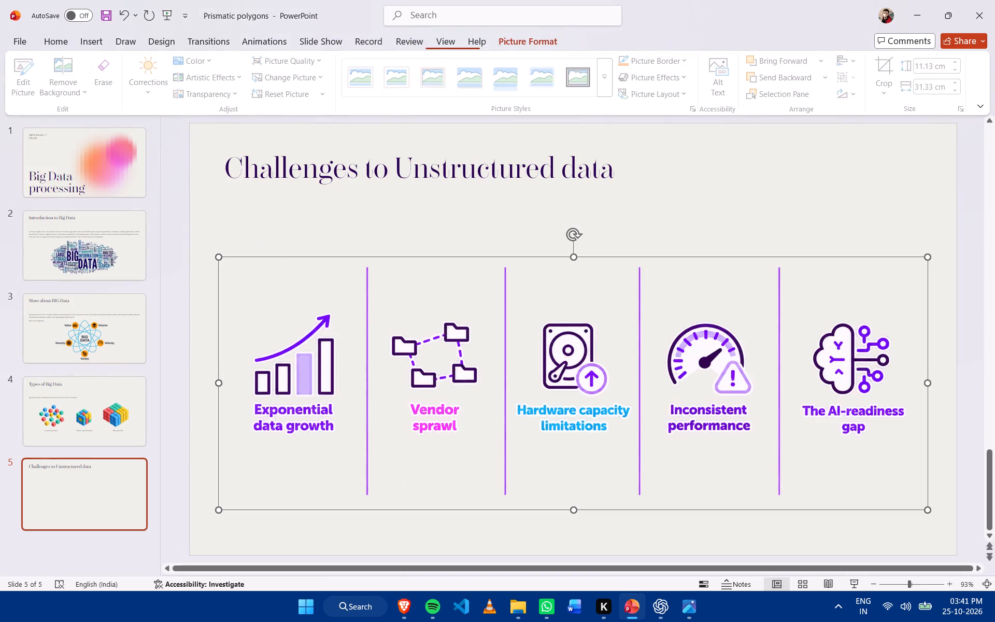
Move the infographic down on slide 5 to leave more space below the title, keeping it horizontally centred.
drag(547, 377, 547, 392)
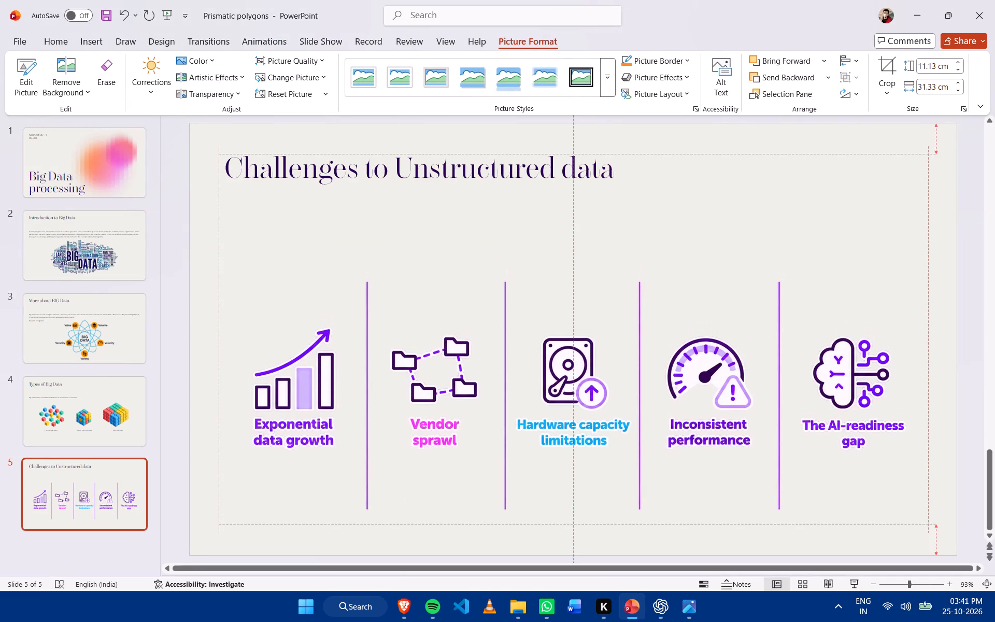
drag(547, 392, 545, 402)
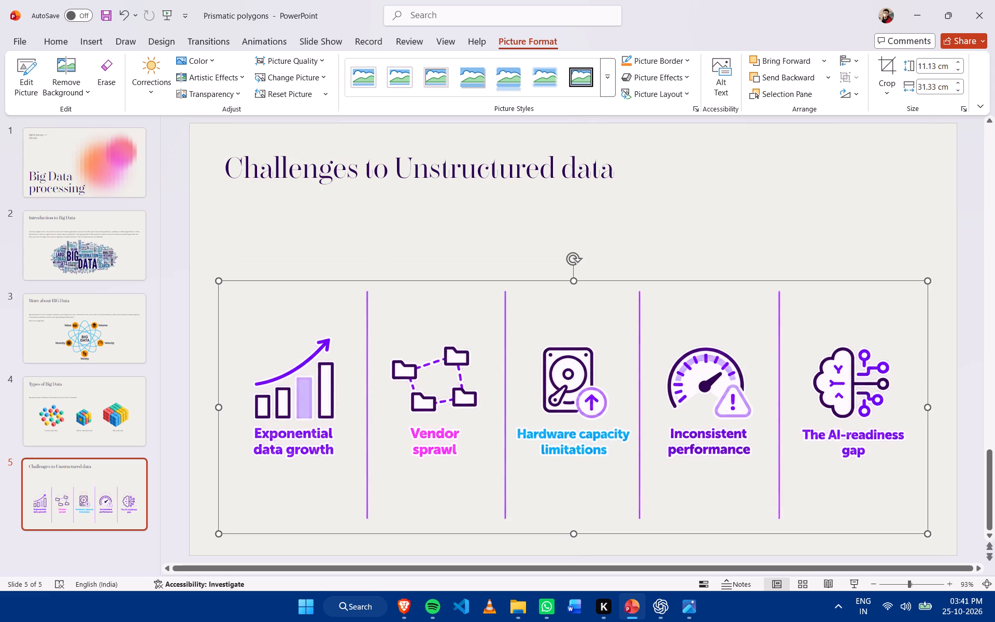
click(107, 411)
click(97, 483)
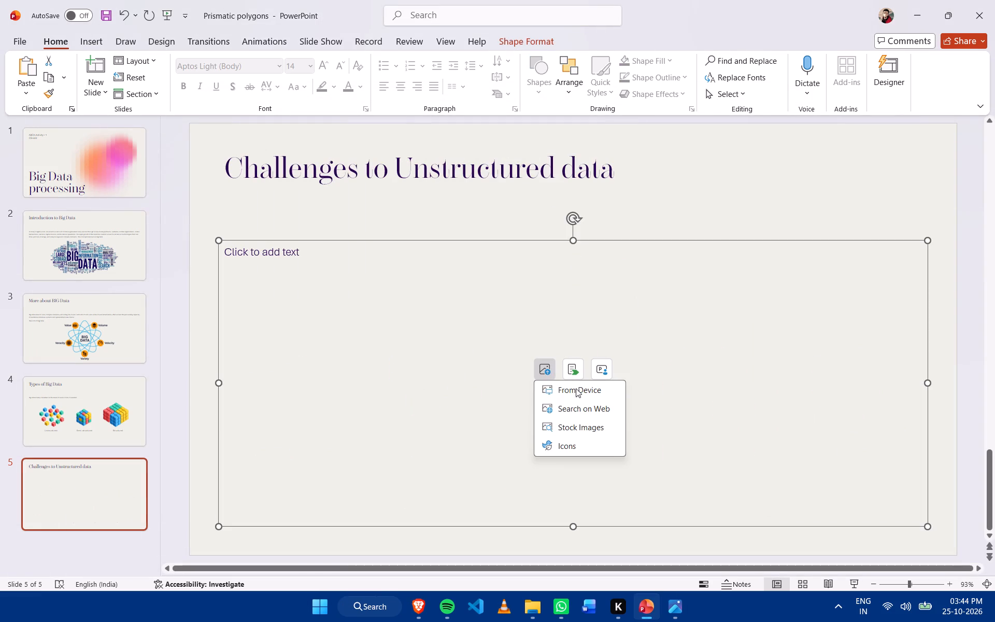
click(588, 388)
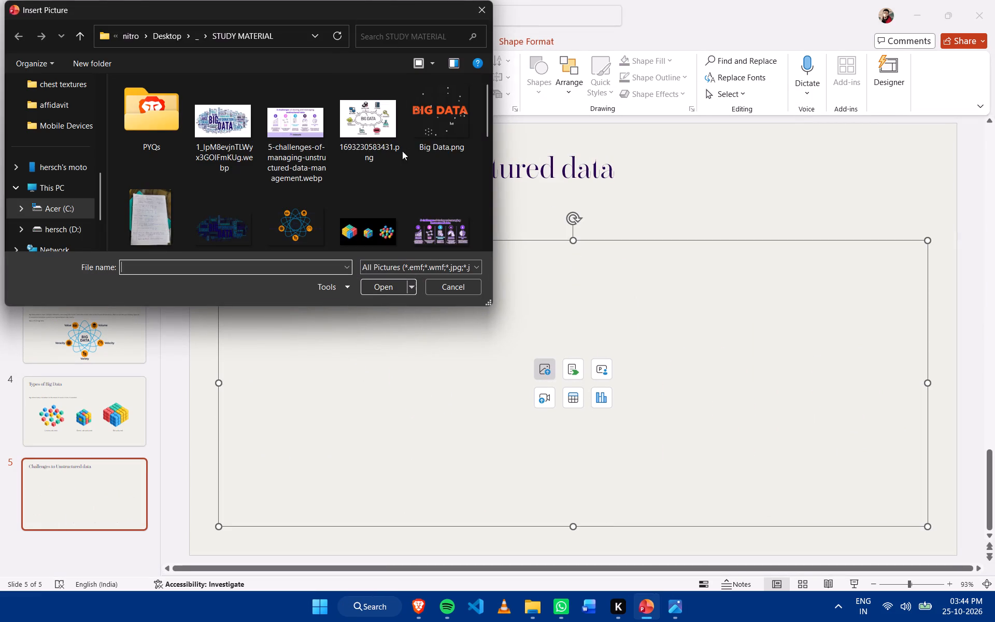
scroll(391, 173, down, 3)
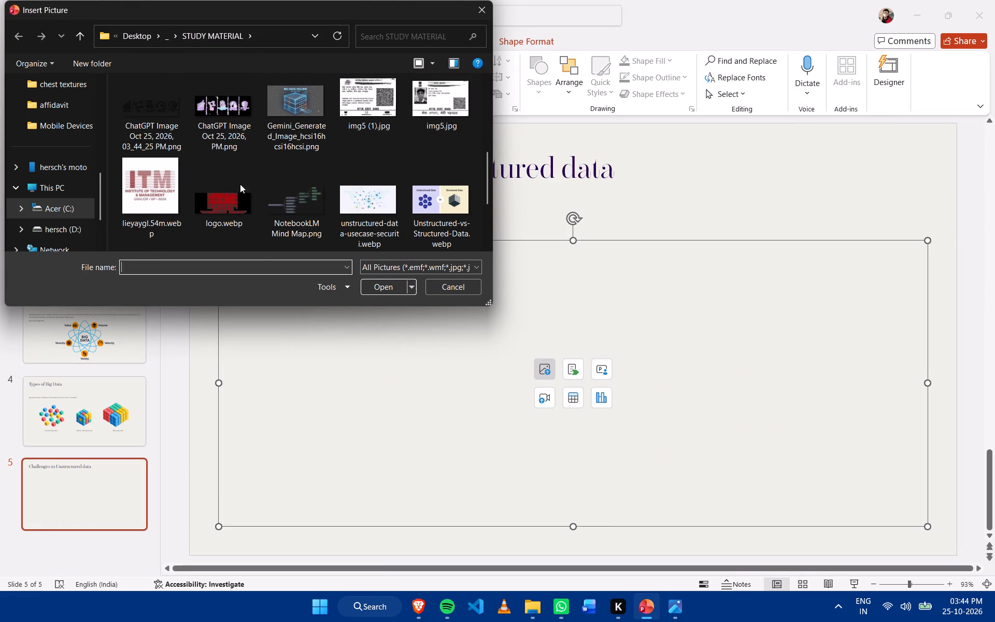
click(170, 106)
click(381, 288)
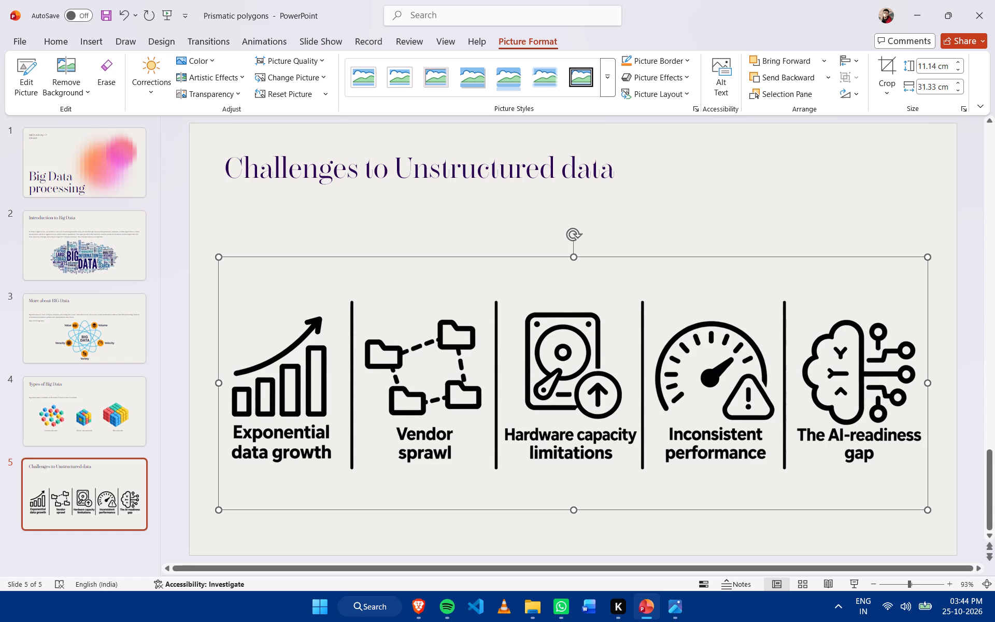
Shrink the black infographic to about 8.24 cm high by 23.17 cm wide and centre it horizontally below the slide title.
drag(927, 509, 869, 470)
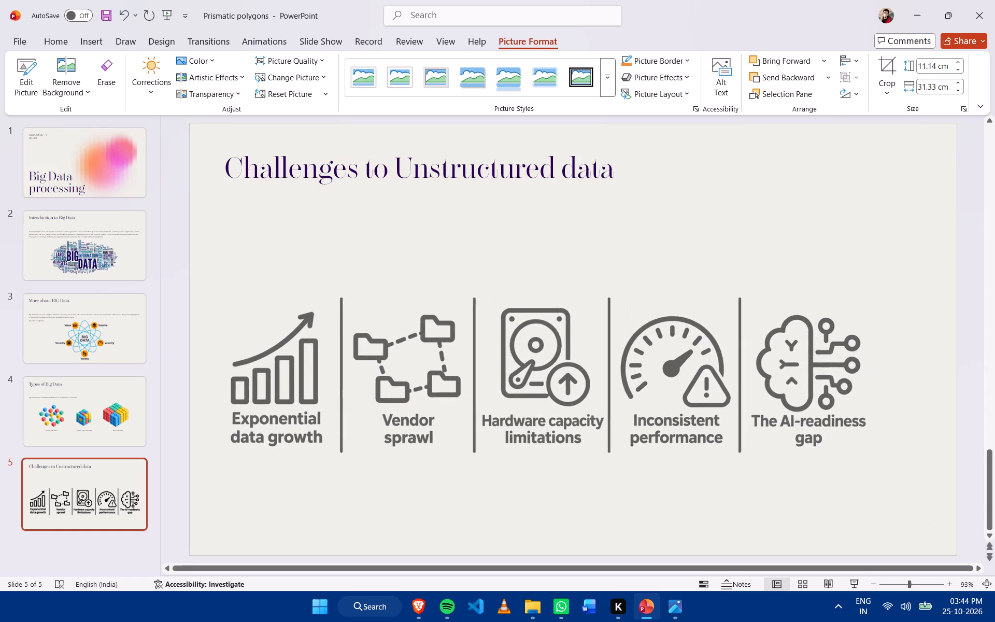
drag(869, 470, 740, 403)
drag(466, 337, 510, 347)
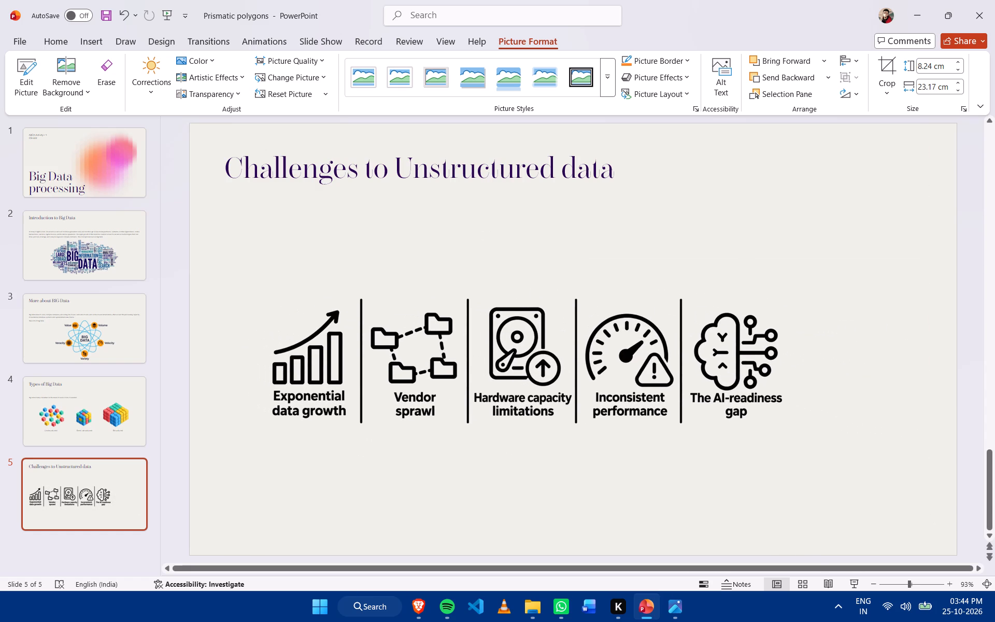
drag(510, 347, 561, 361)
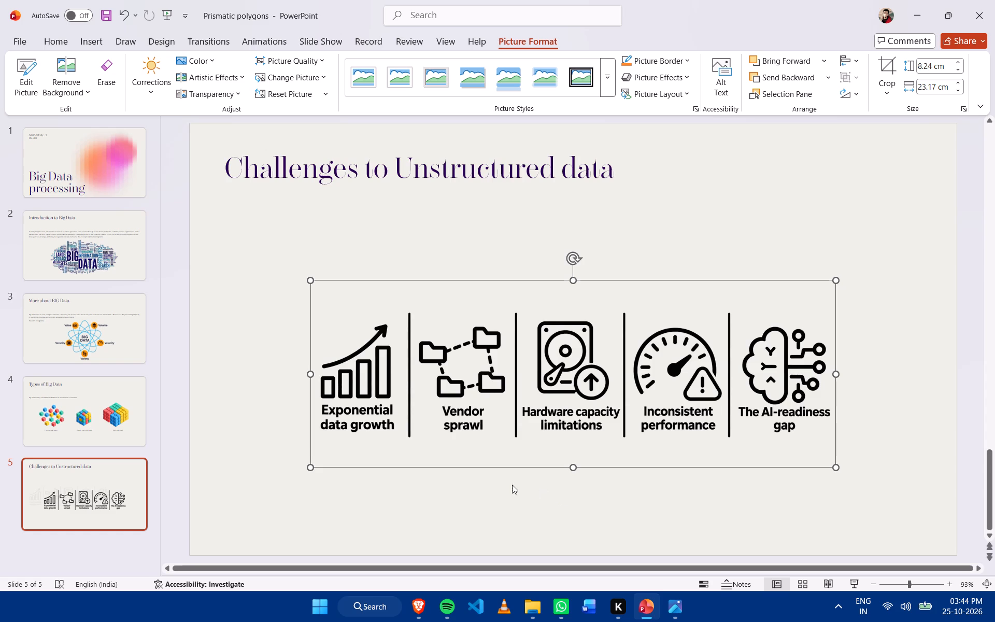
click(555, 507)
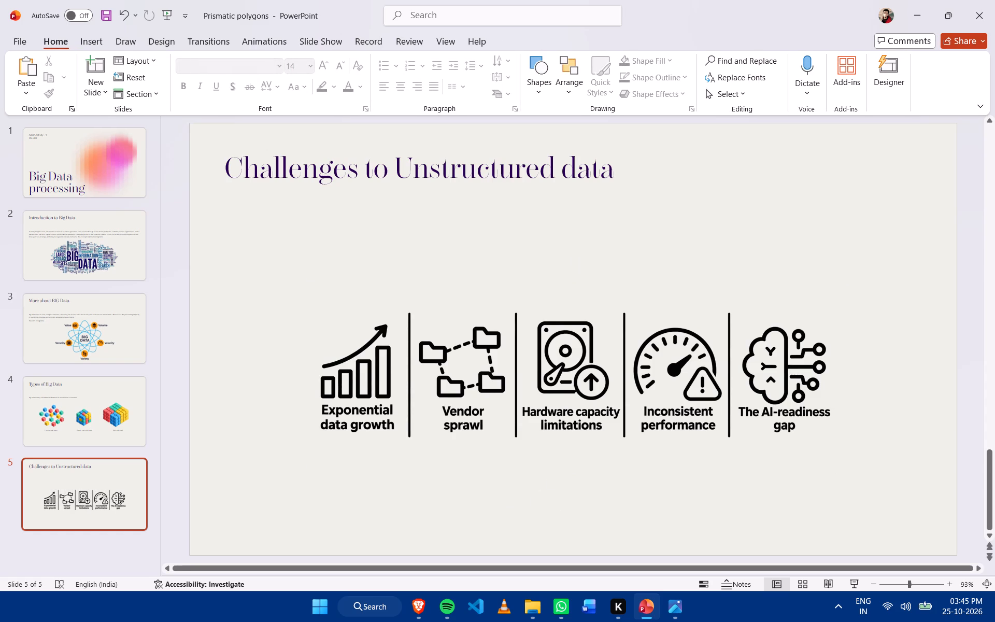
click(437, 536)
click(291, 200)
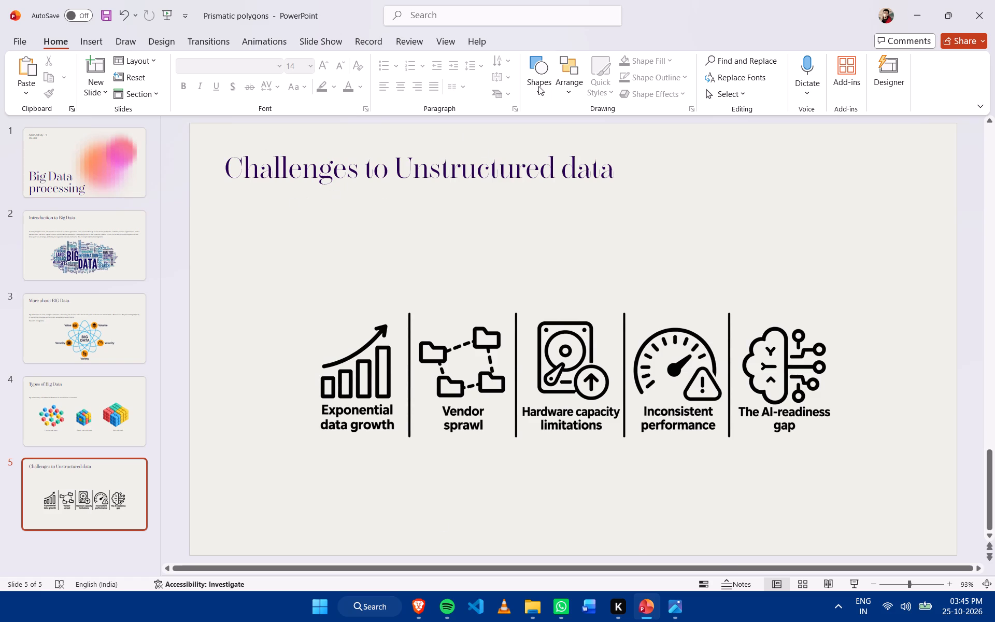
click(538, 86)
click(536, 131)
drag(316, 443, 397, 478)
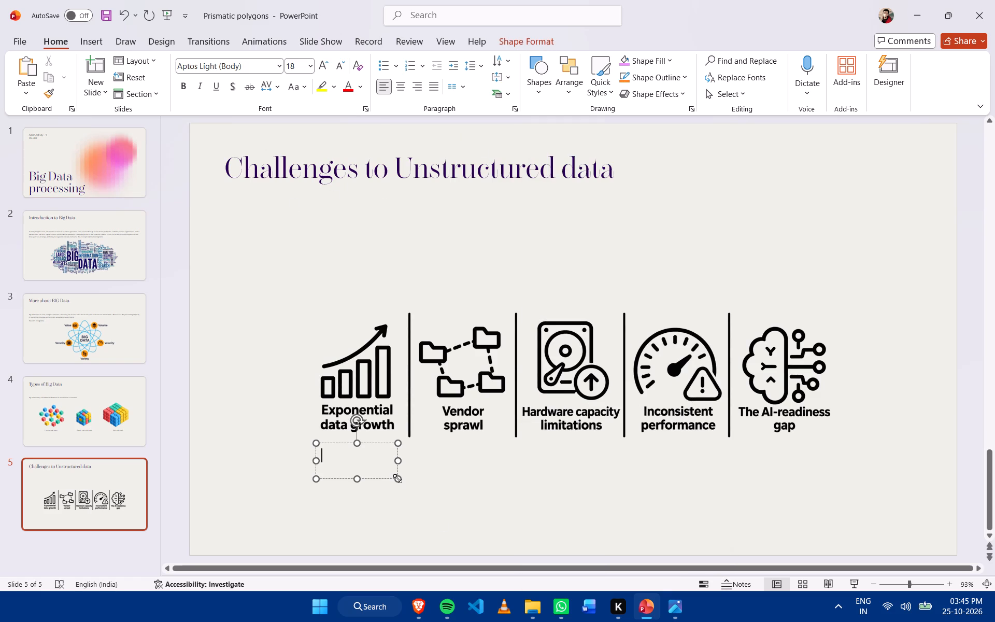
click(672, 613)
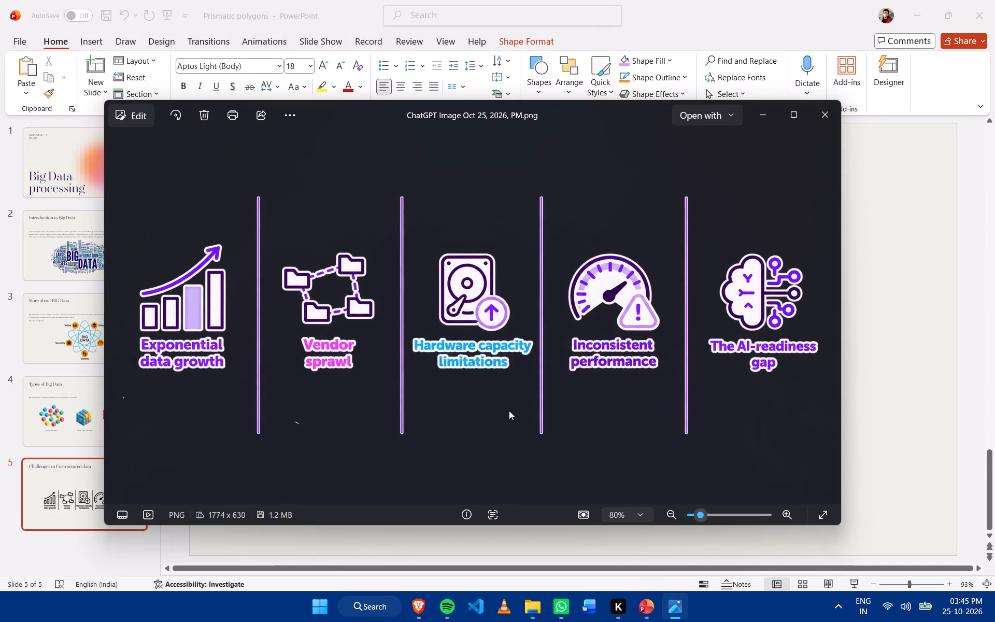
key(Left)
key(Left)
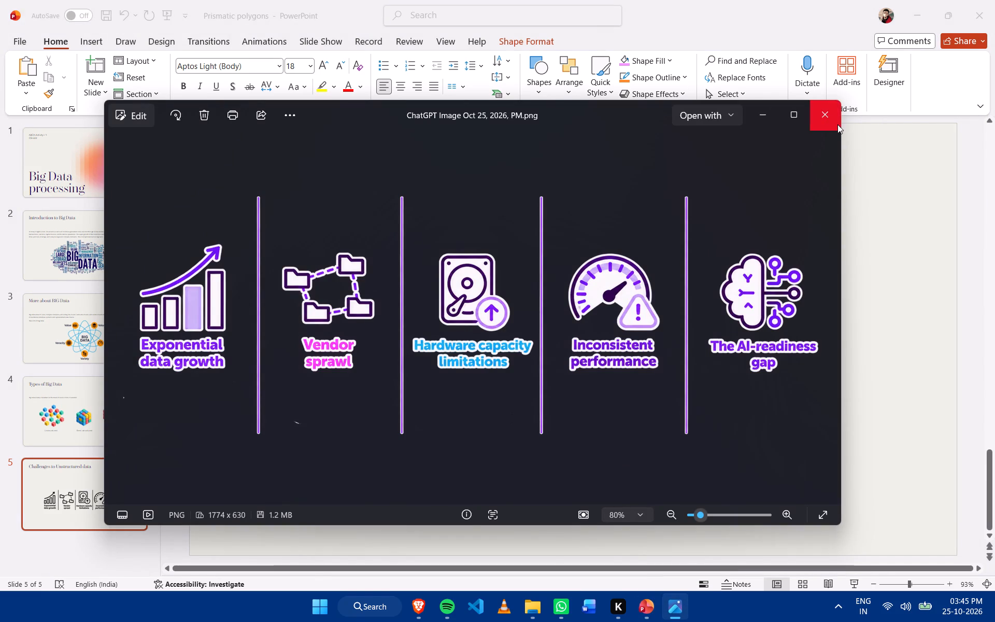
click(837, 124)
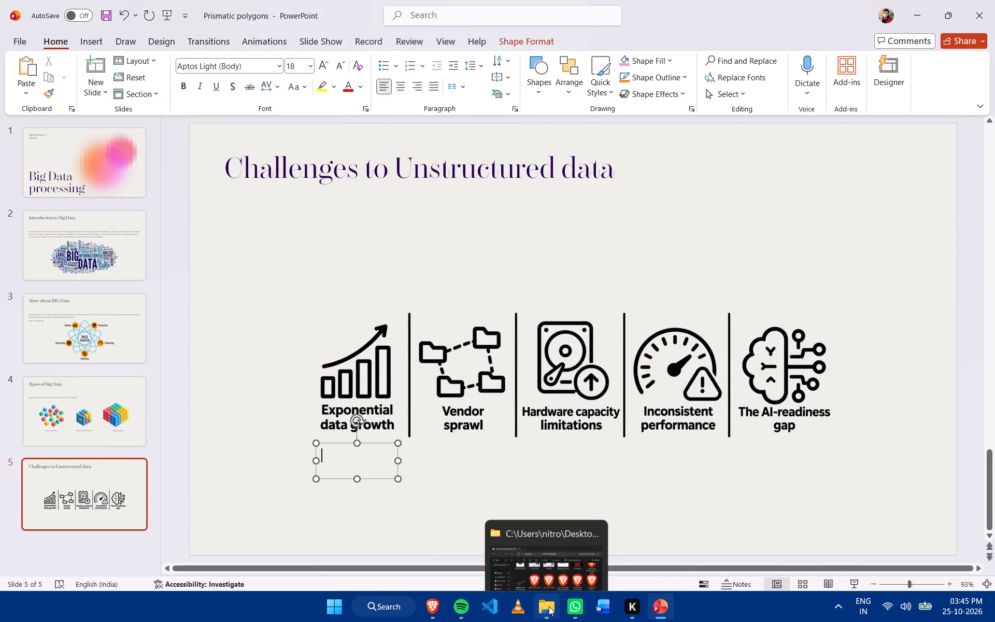
Open the coloured five-challenges infographic with its statistics, "ChatGPT Image Oct 25, 2026, 03_38_30 PM.png", from the STUDY MATERIAL folder.
click(549, 606)
scroll(377, 350, up, 10)
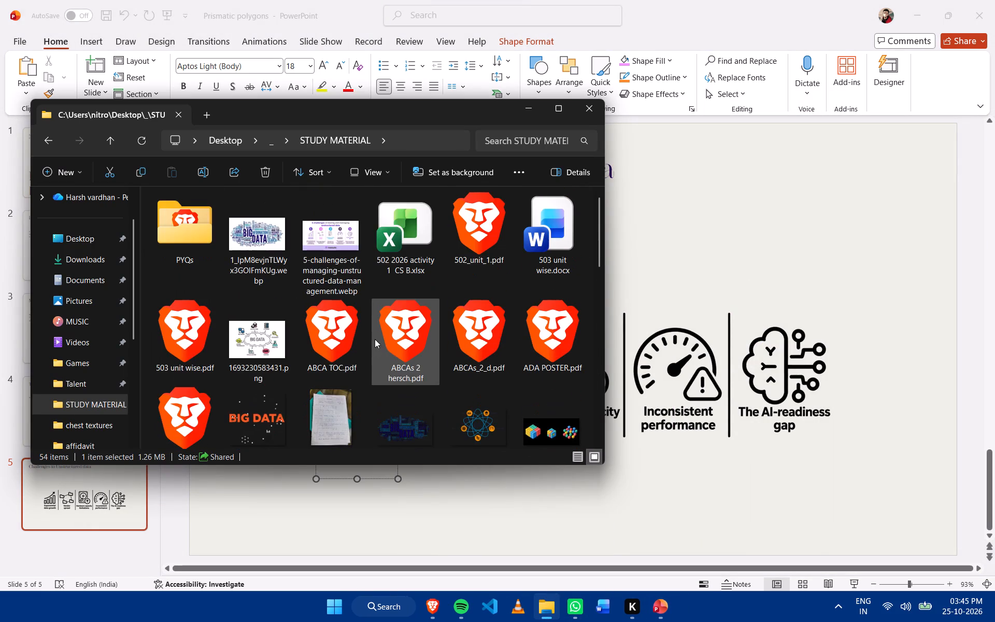
scroll(293, 342, down, 3)
scroll(281, 307, up, 2)
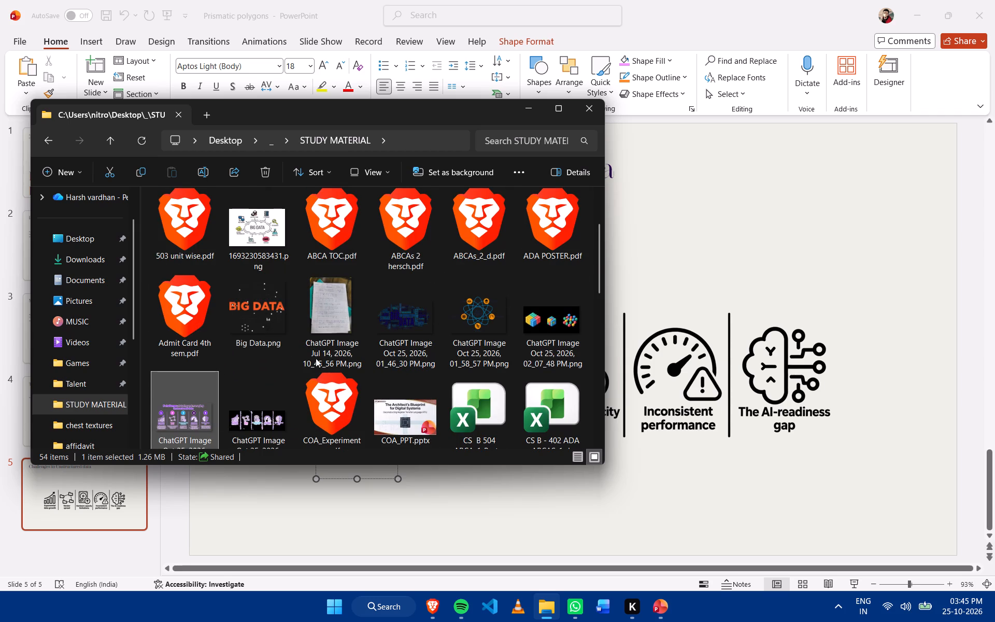
double_click(170, 419)
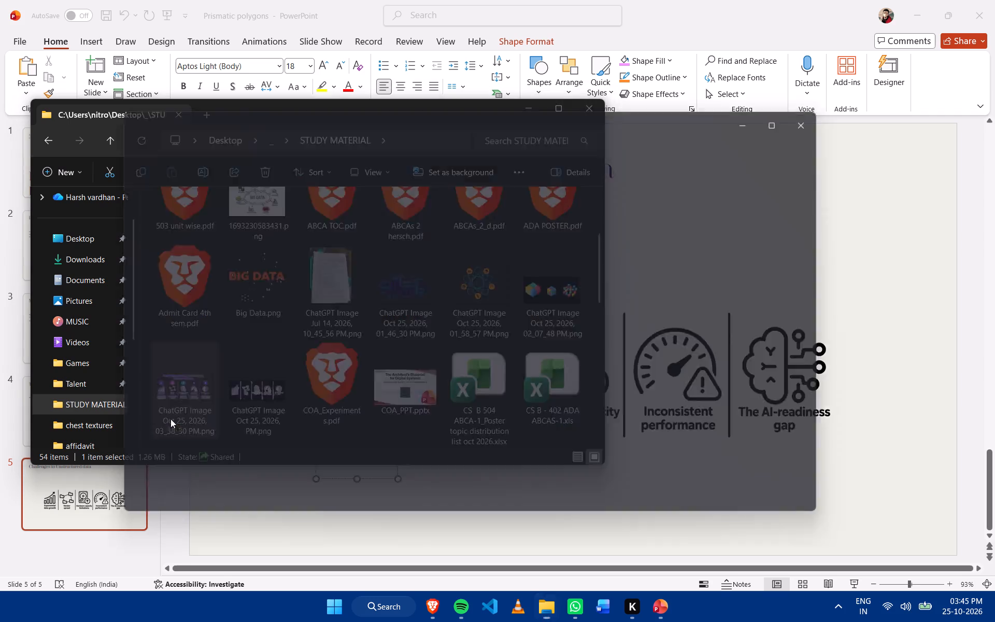
Arrange the presentation and the opened reference infographic side by side, giving the presentation about two thirds of the width.
drag(615, 116, 636, 118)
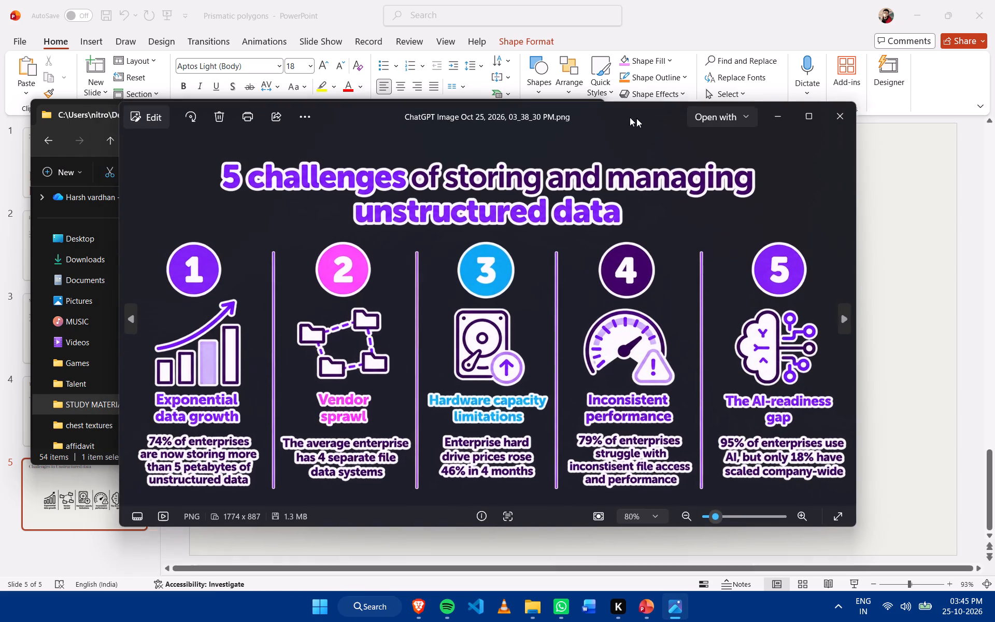
drag(636, 118, 994, 149)
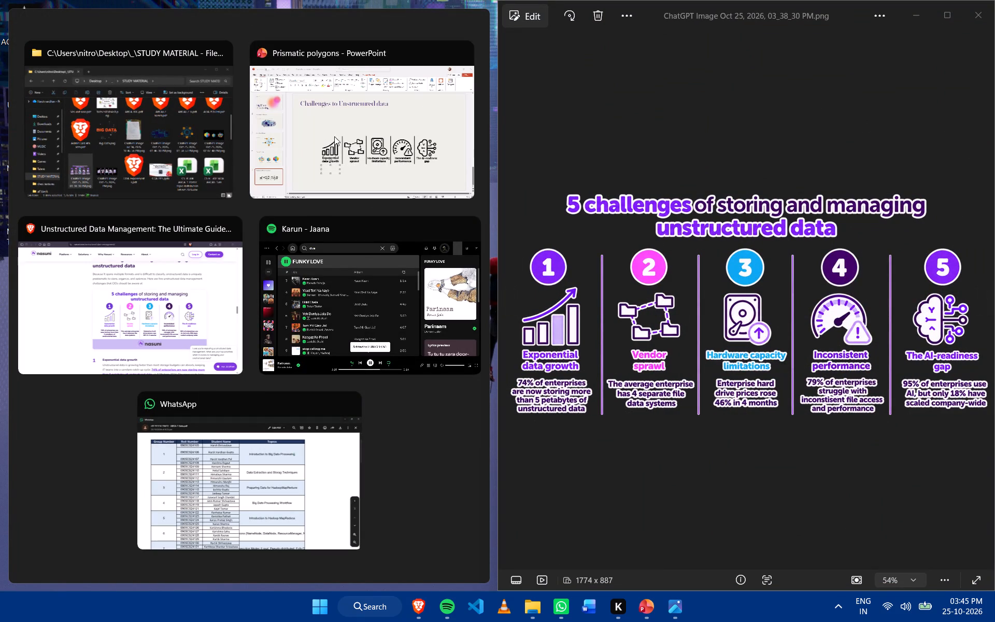
click(337, 136)
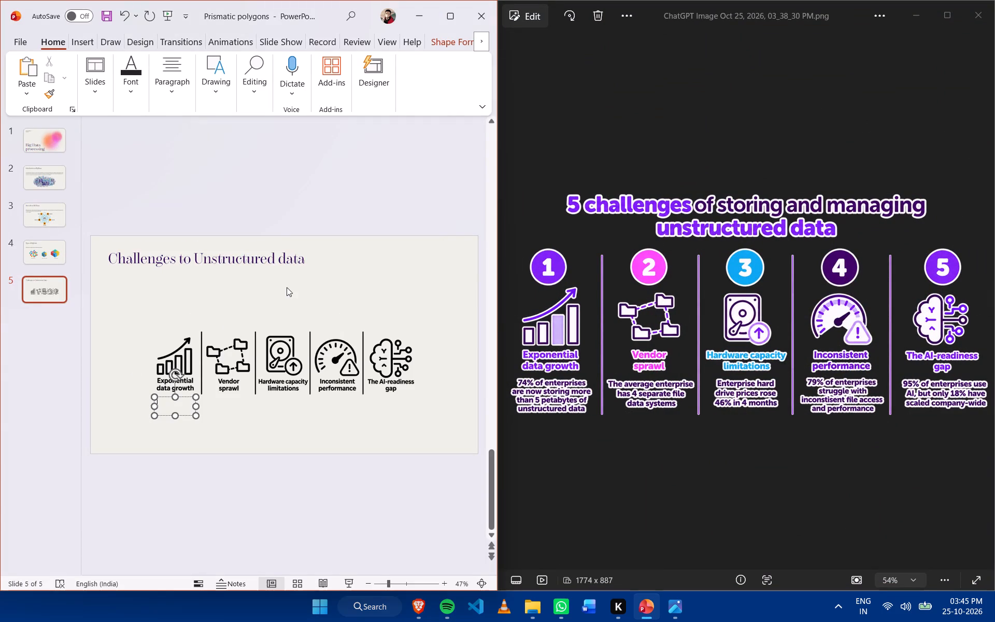
click(274, 288)
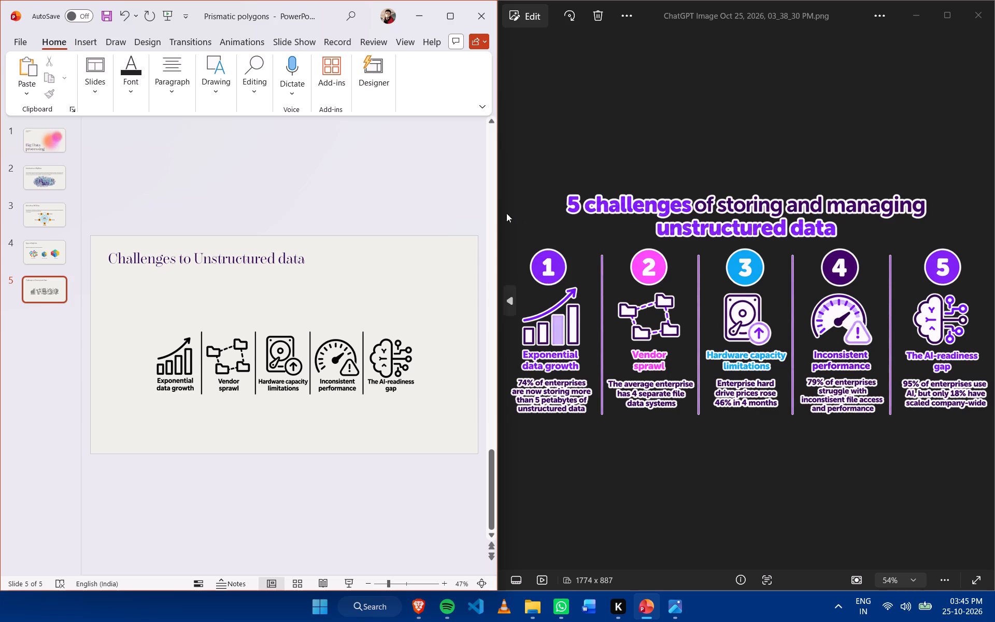
drag(500, 202, 678, 225)
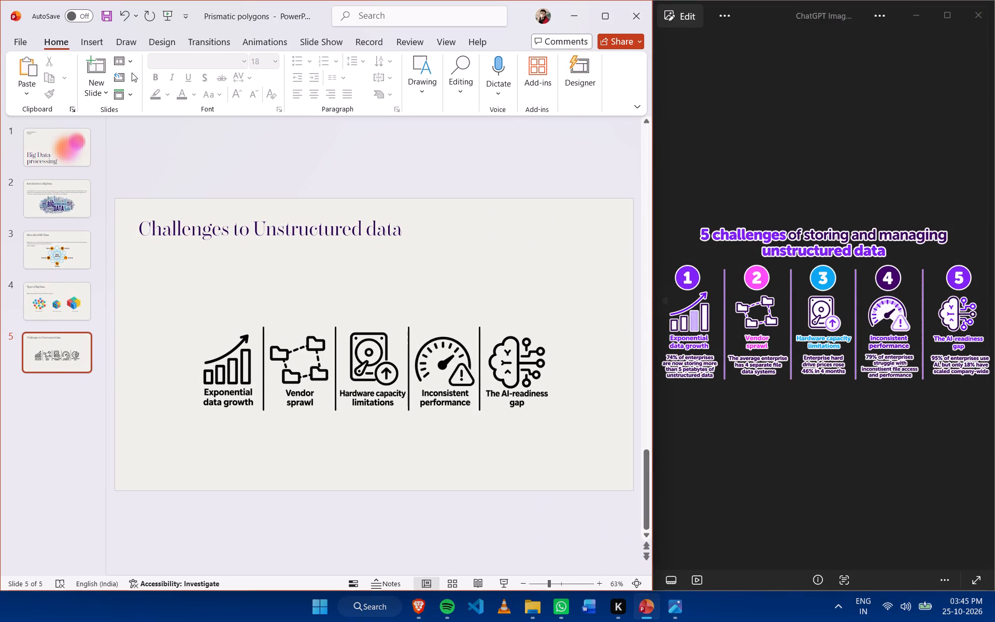
Add a text box beneath the "Exponential data growth" label on slide 5 and start its text with "74% of".
click(421, 83)
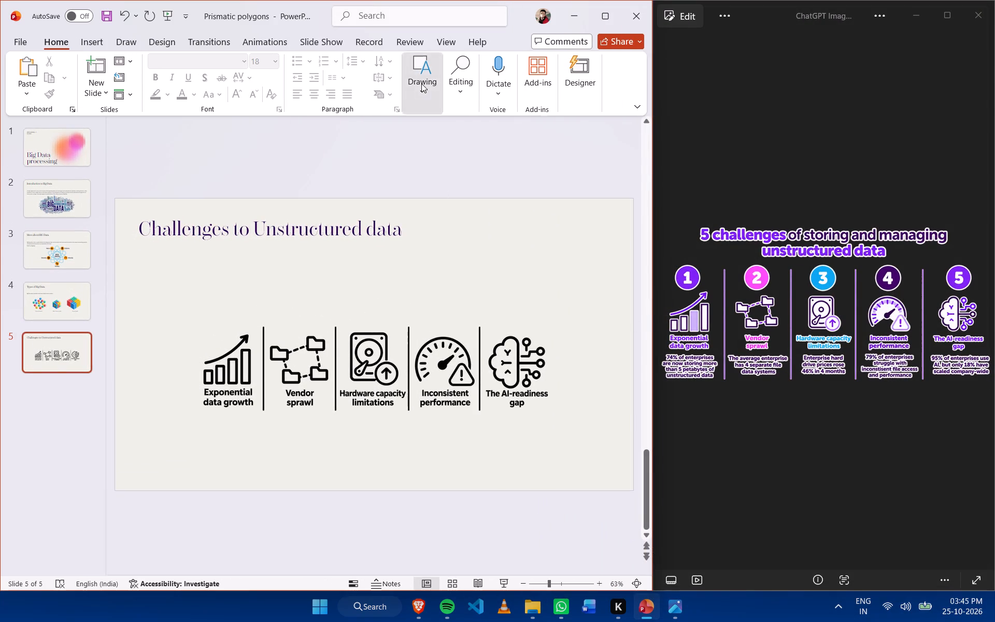
click(410, 121)
drag(202, 414, 260, 439)
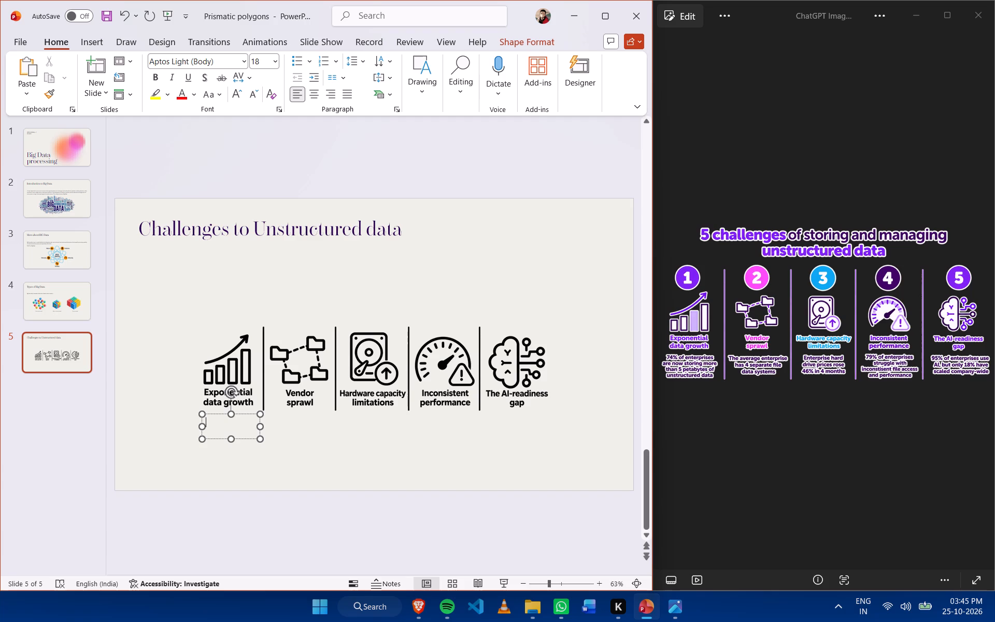
key(shift+ampersand)
key(BackSpace)
text(74)
key(shift+percent)
key(space)
text(of)
key(space)
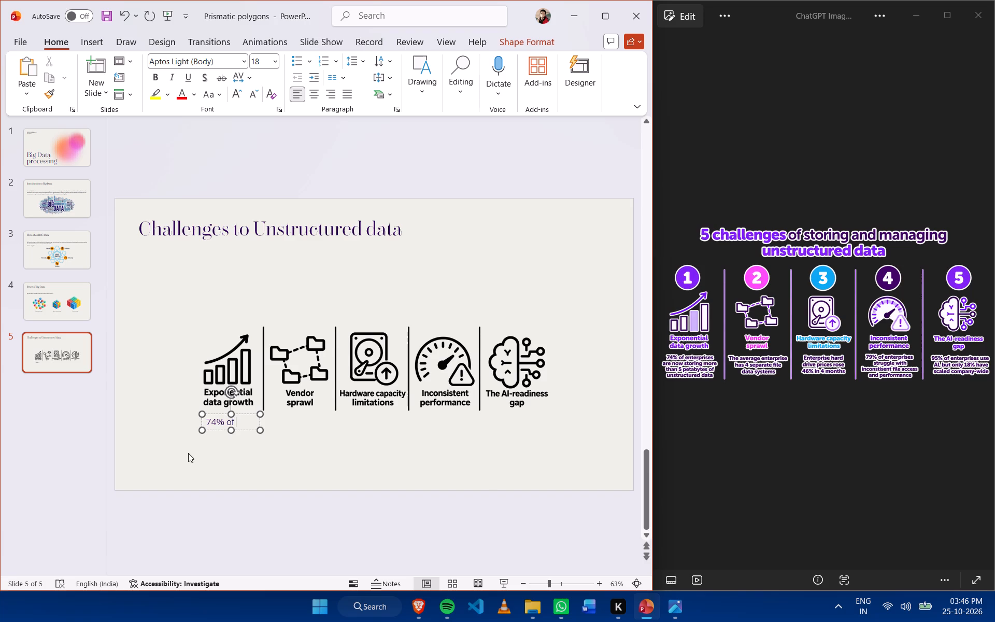
Continue the caption under "Exponential data growth" on slide 5 with the word "enterprises" after a glance at slide 4's text.
click(68, 301)
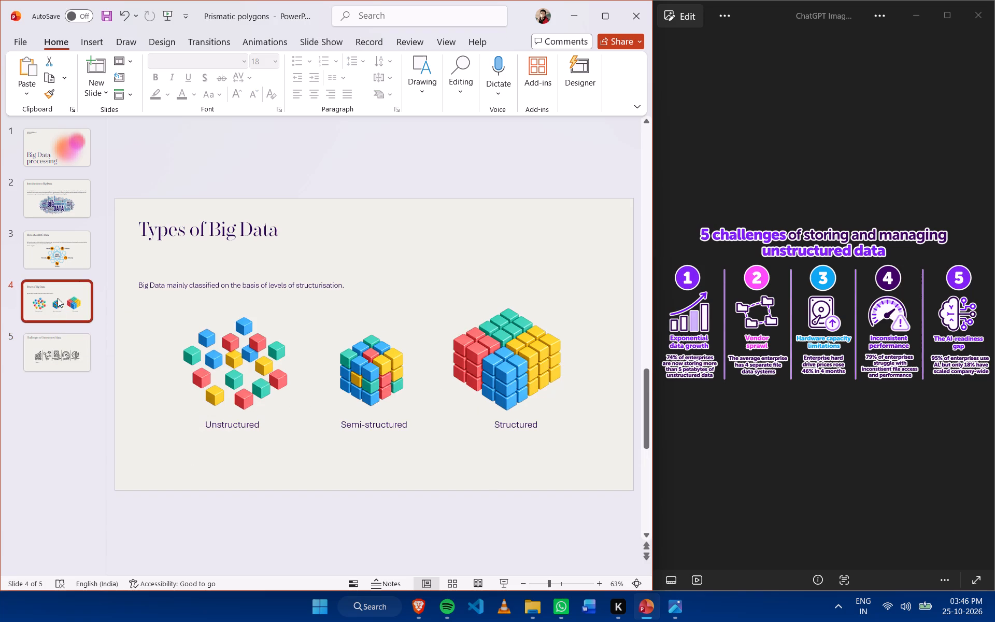
click(189, 283)
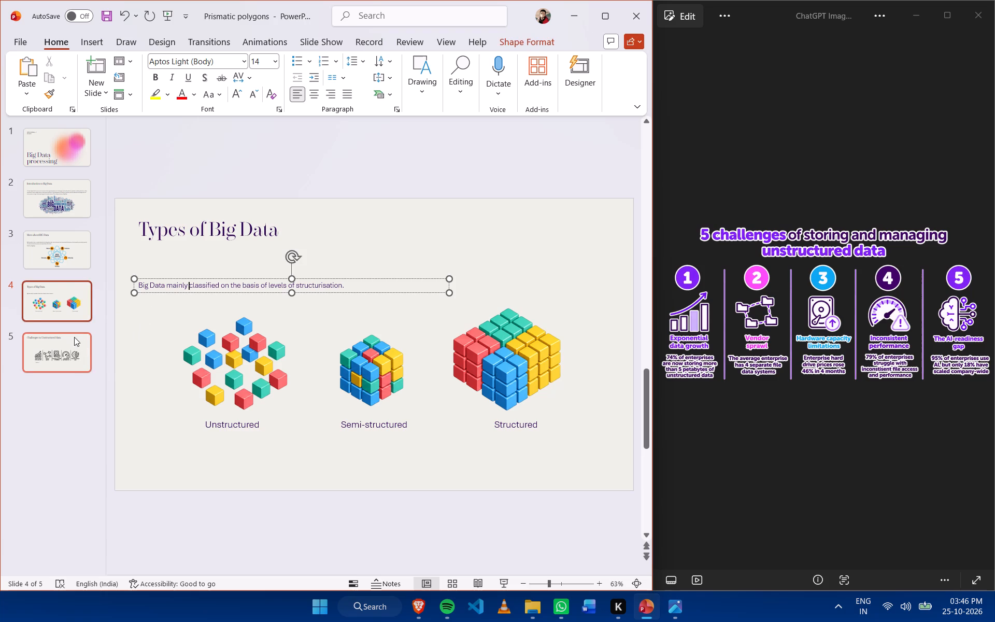
click(74, 337)
click(220, 423)
click(247, 423)
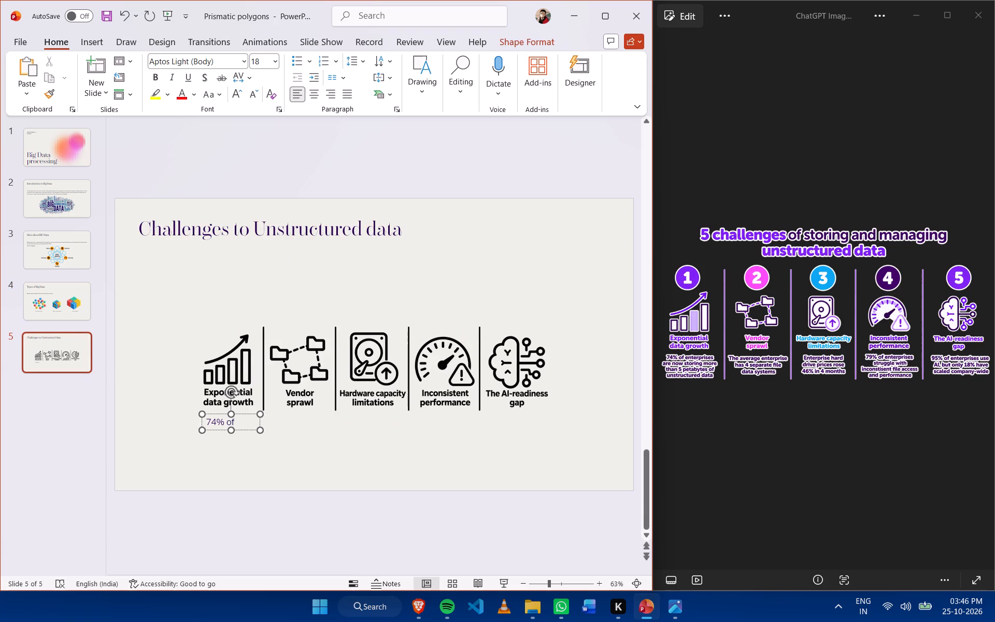
click(241, 417)
double_click(239, 420)
text(enter)
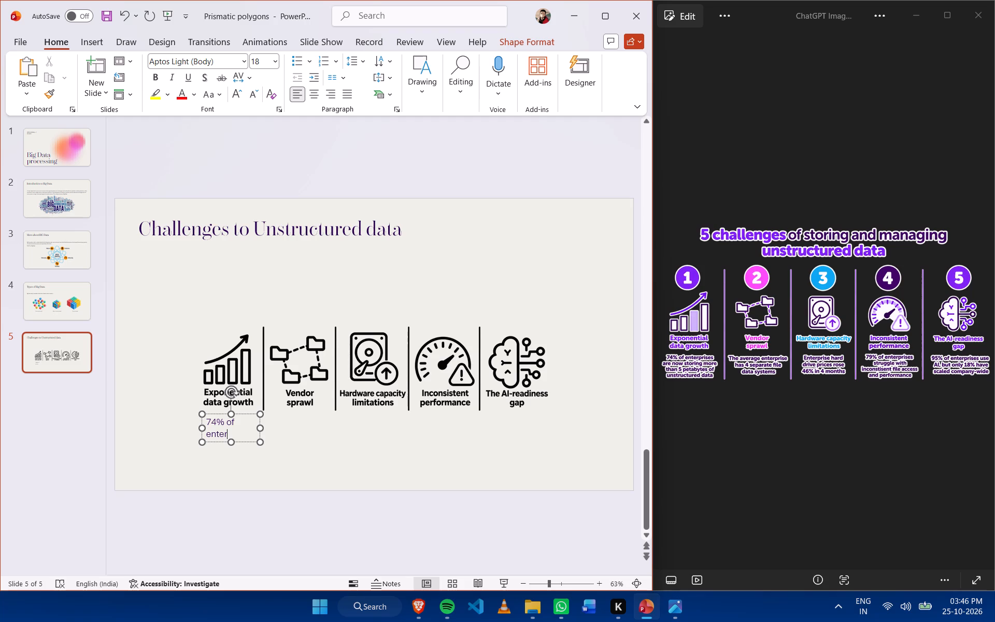
text(prise)
key(s)
Widen the caption box so "74% of enterprises" fits on one line, and shift it to sit beneath the "Exponential data growth" label.
drag(260, 427, 276, 430)
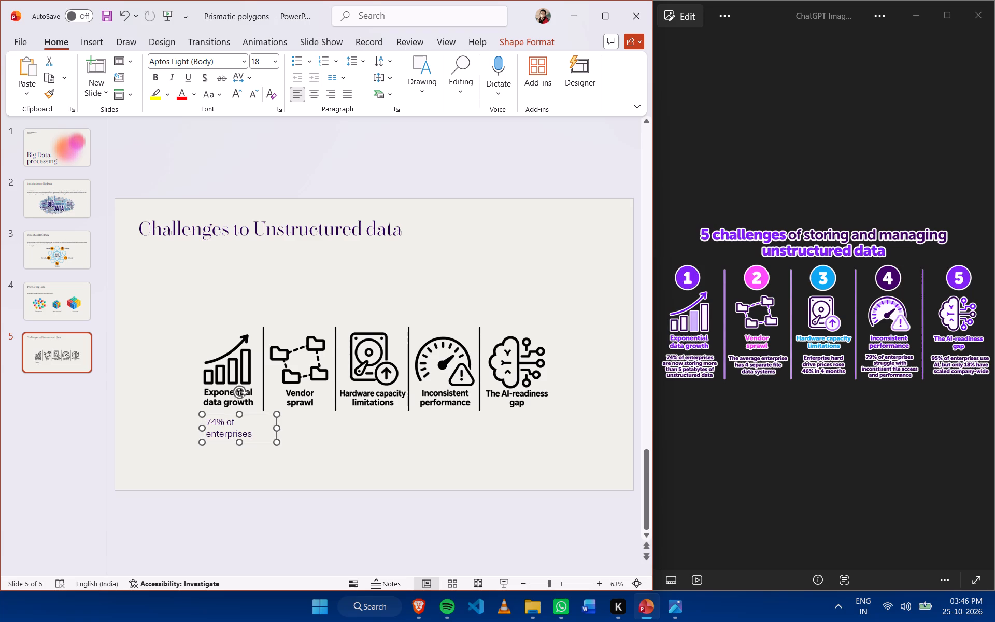
drag(220, 412, 200, 409)
key(ctrl+z)
click(234, 436)
drag(222, 415, 209, 413)
drag(262, 427, 285, 427)
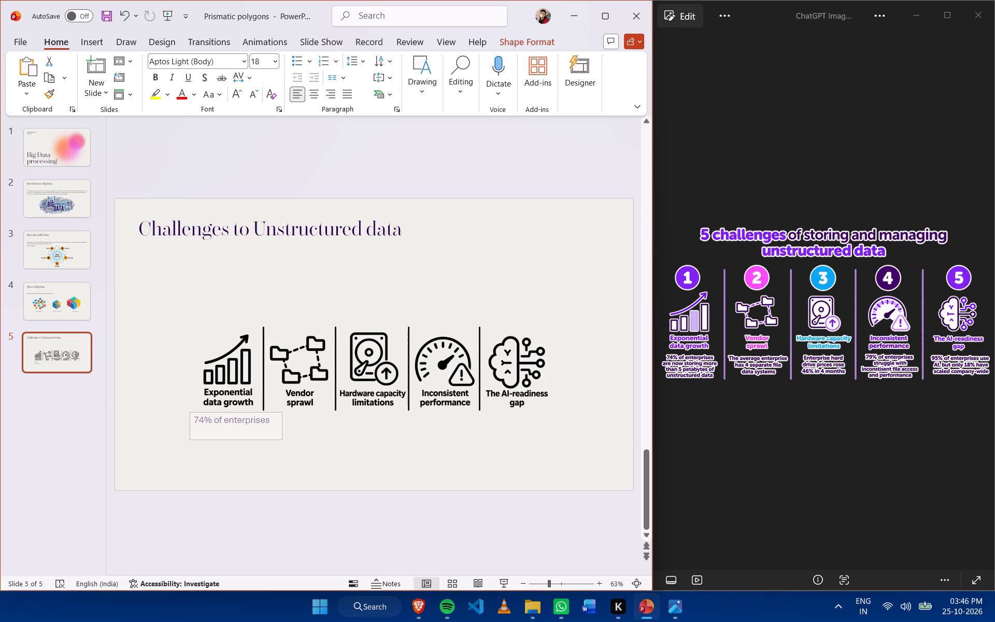
drag(285, 427, 277, 428)
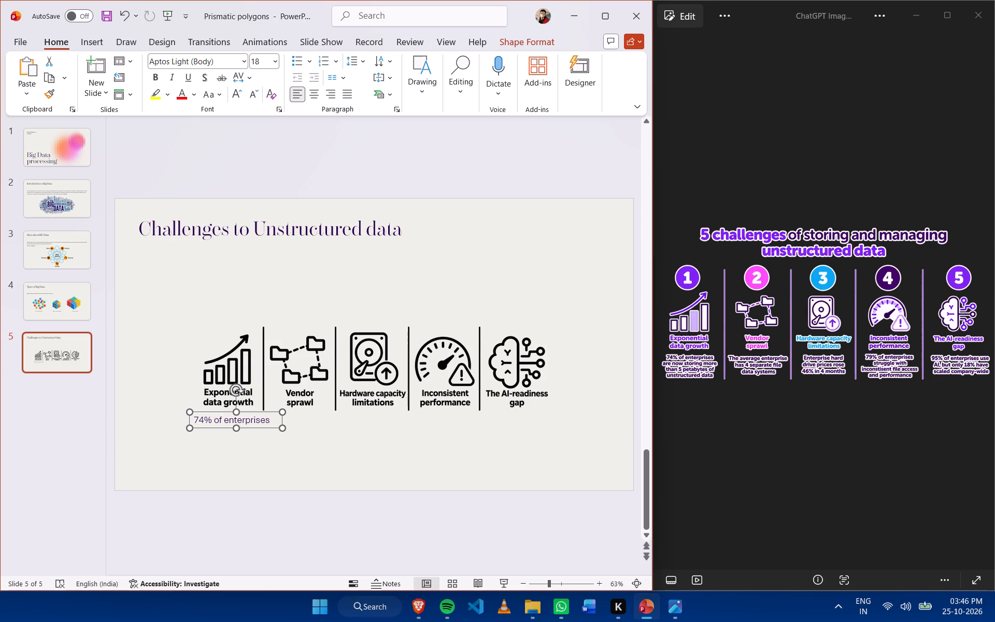
triple_click(274, 418)
Add "are now" on a new line after "74% of enterprises" in the caption.
key(Return)
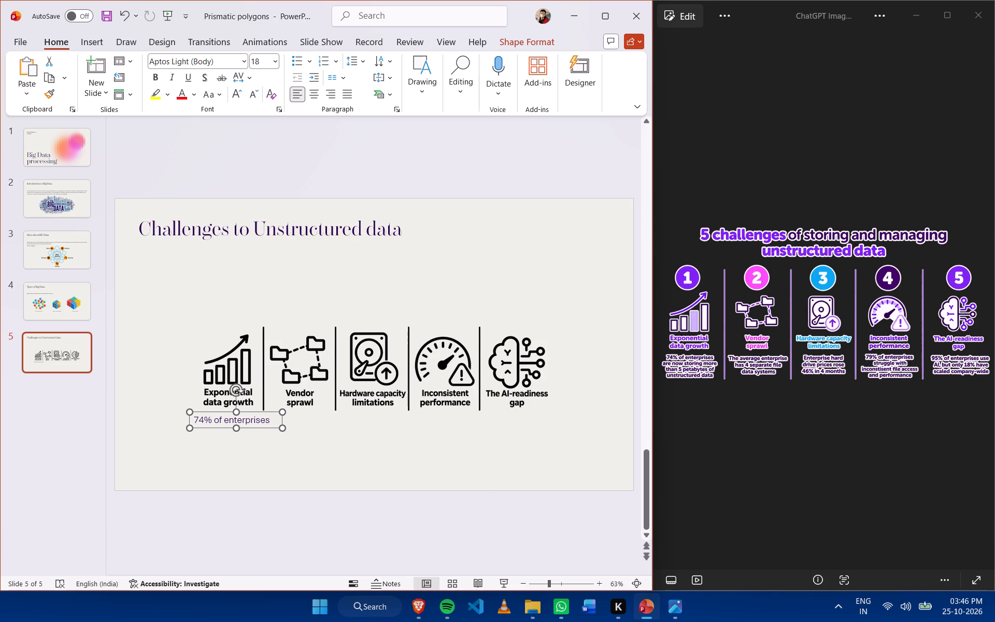
click(256, 413)
double_click(262, 421)
click(273, 421)
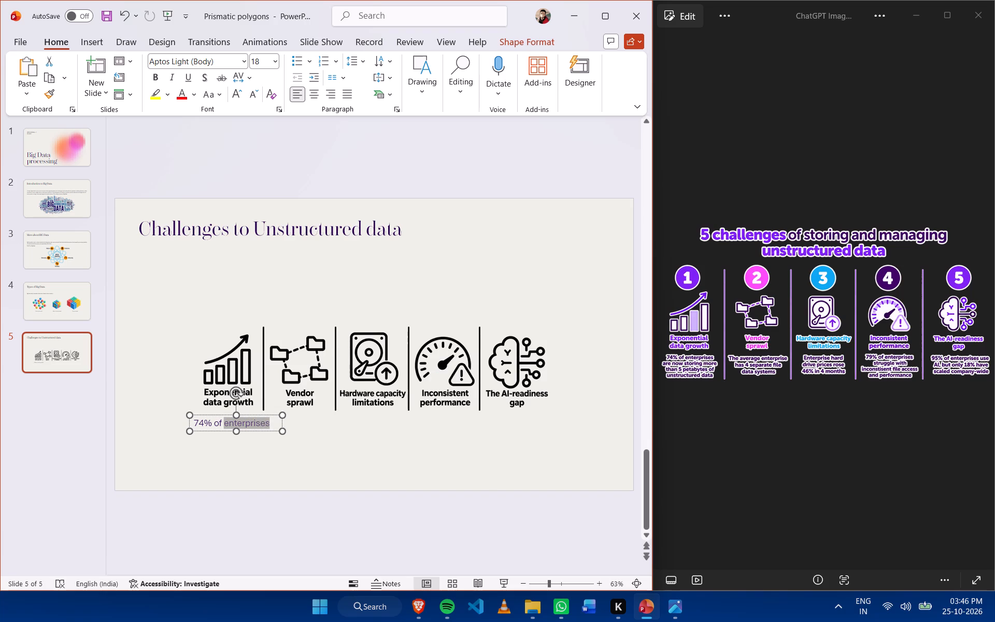
click(268, 425)
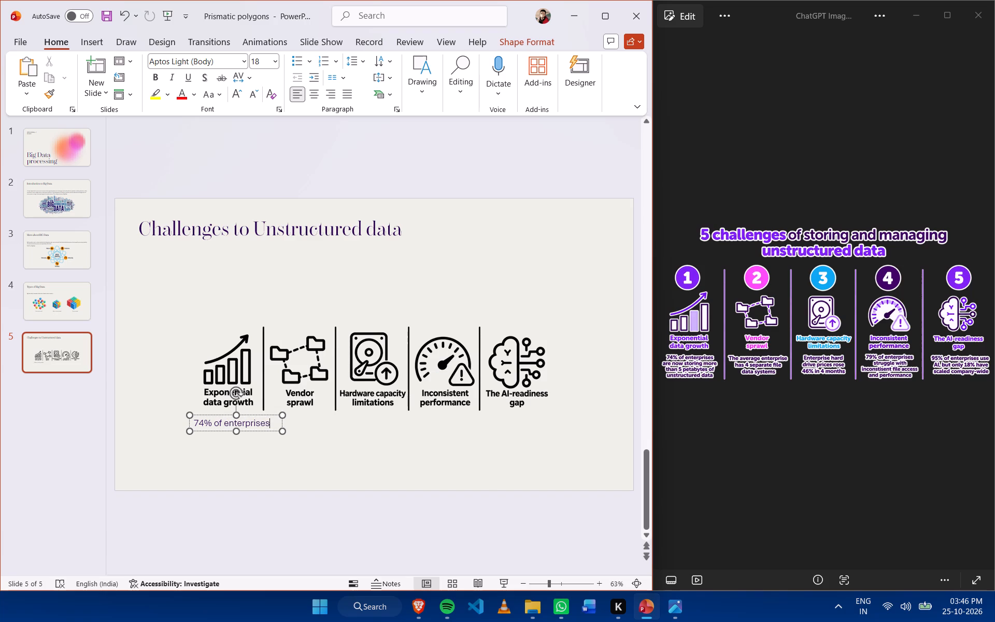
key(Return)
text(are now)
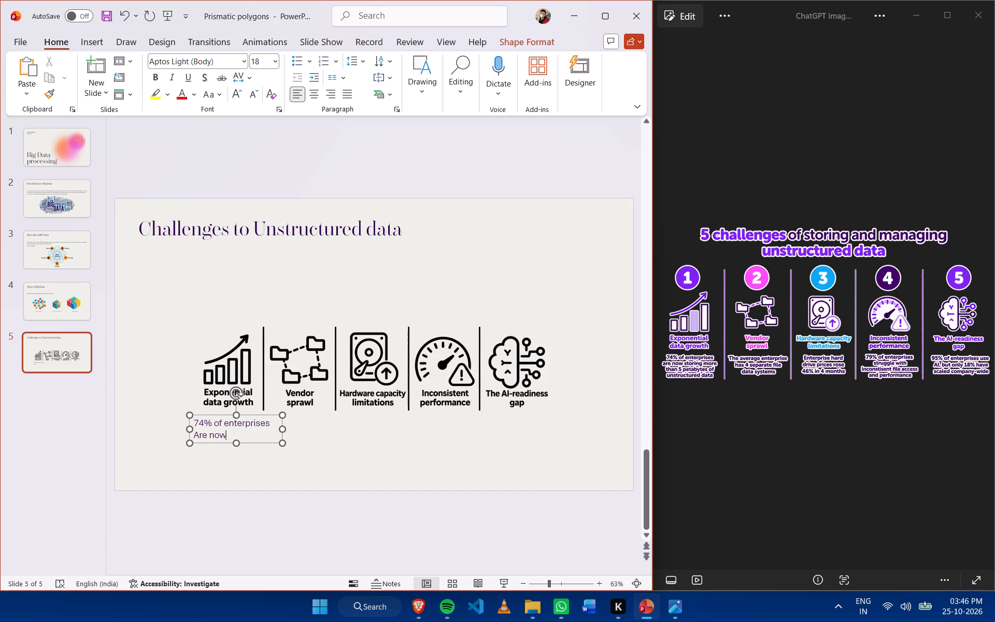
Make "are" lower case in the caption and replace the line break before it with a space.
key(Left)
key(Left)
key(Left)
key(Left)
key(Left)
key(Left)
key(BackSpace)
key(a)
key(Left)
key(BackSpace)
key(space)
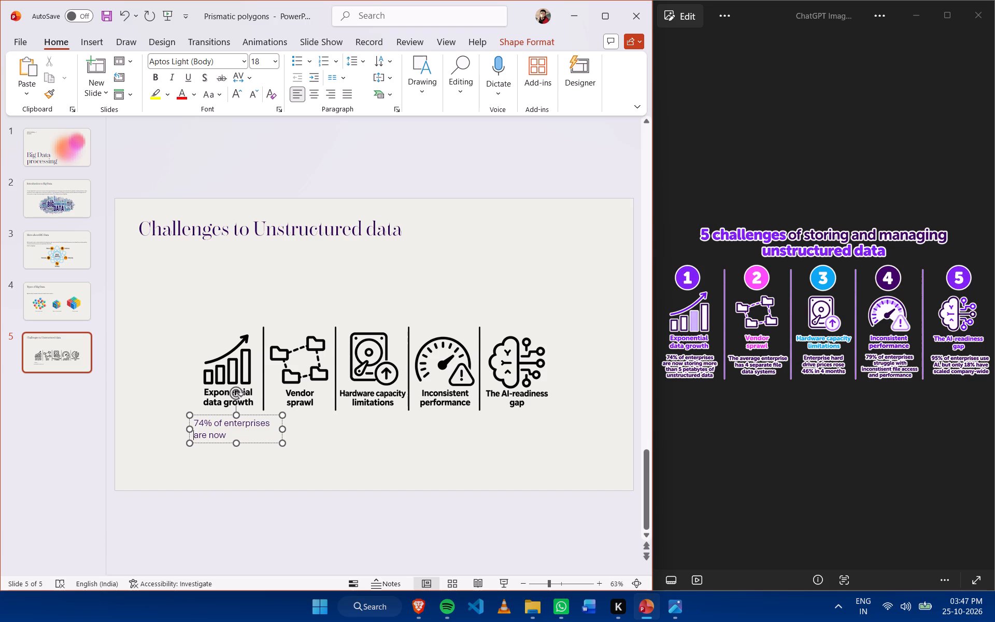
key(Right)
key(Right)
key(Right)
key(Right)
key(Right)
key(Right)
key(Right)
key(Right)
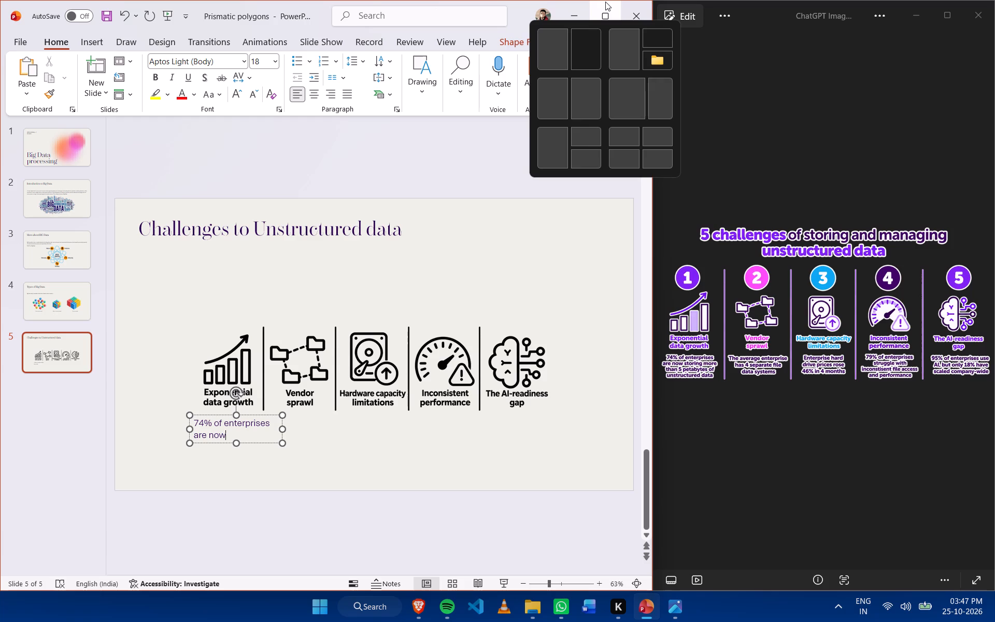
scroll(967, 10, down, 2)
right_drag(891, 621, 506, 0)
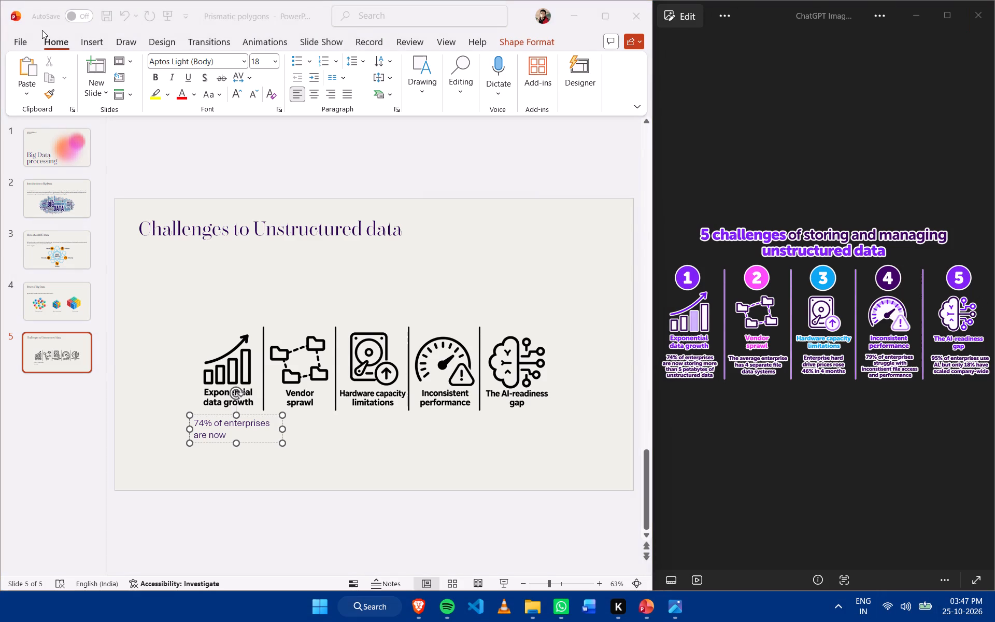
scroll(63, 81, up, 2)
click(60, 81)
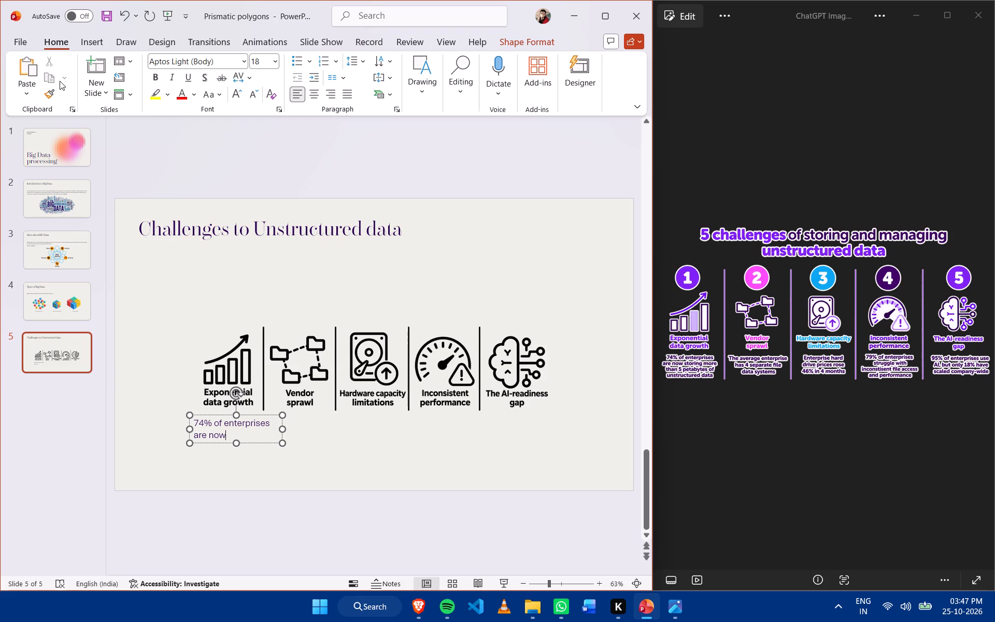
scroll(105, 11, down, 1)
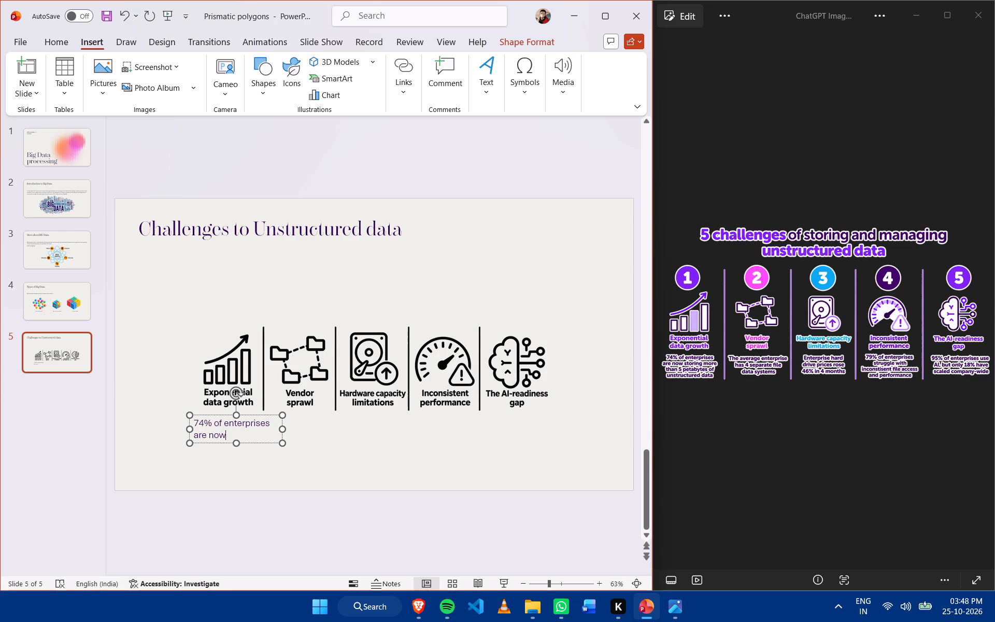
Continue the caption after "are now" with "storing more than", keeping a single space between "more" and "than".
key(space)
text(storing)
key(space)
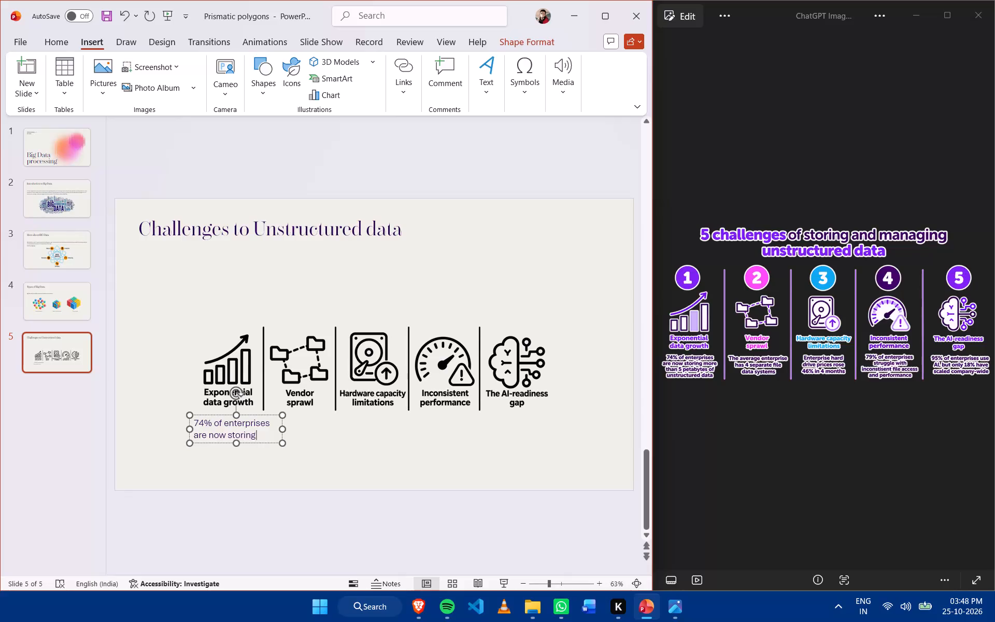
text(more than)
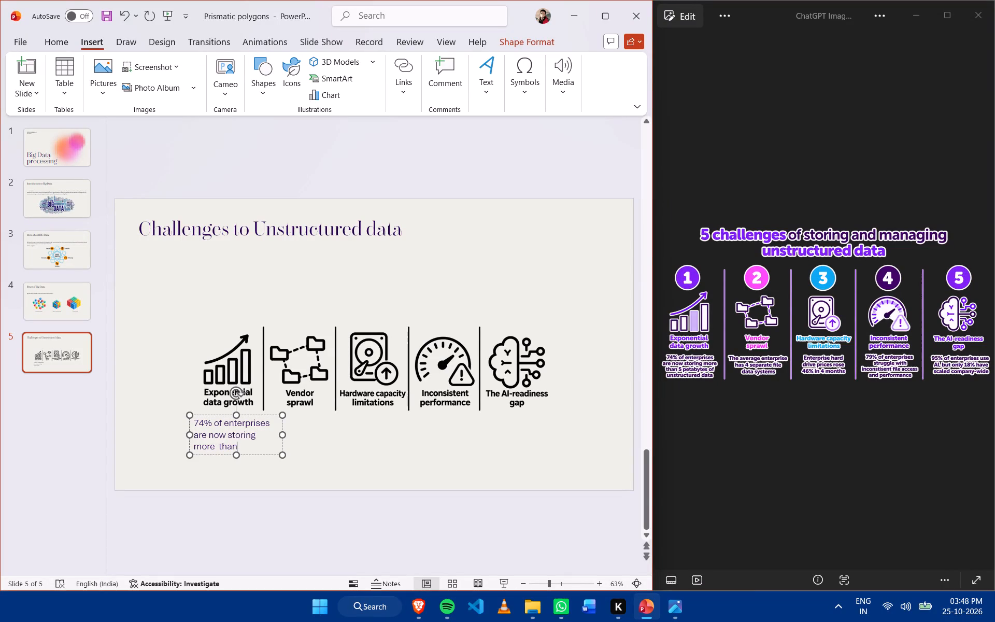
key(Left)
key(Left)
key(Left)
key(Left)
key(BackSpace)
key(Right)
key(Right)
key(Right)
key(Right)
key(Right)
key(Right)
key(Right)
key(Right)
key(Right)
key(Right)
key(Right)
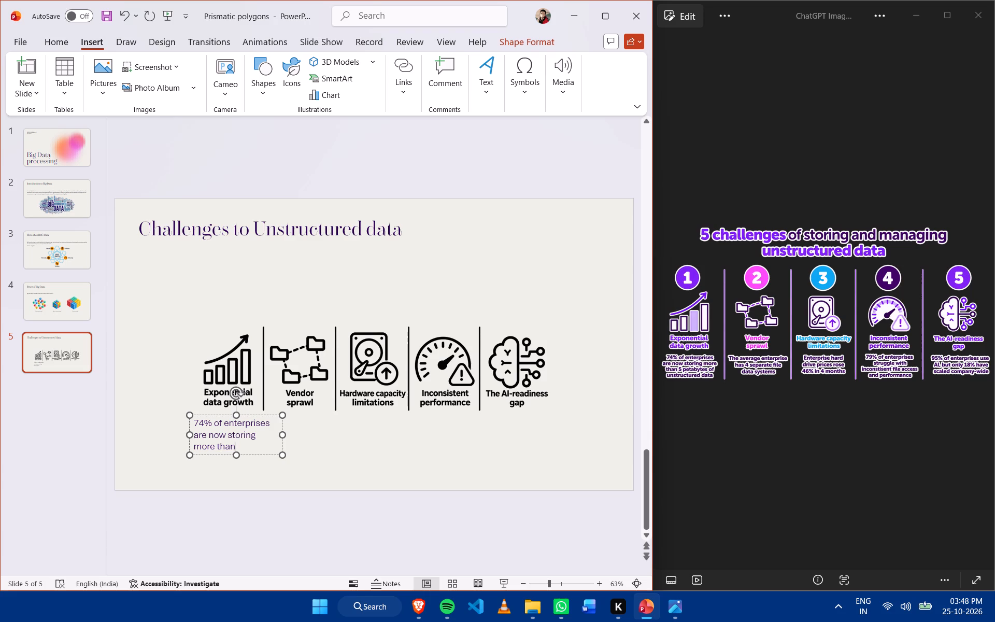
Complete the first caption with "5 Petabytes of unstructured data".
key(space)
text(5)
key(space)
text(Petabytes)
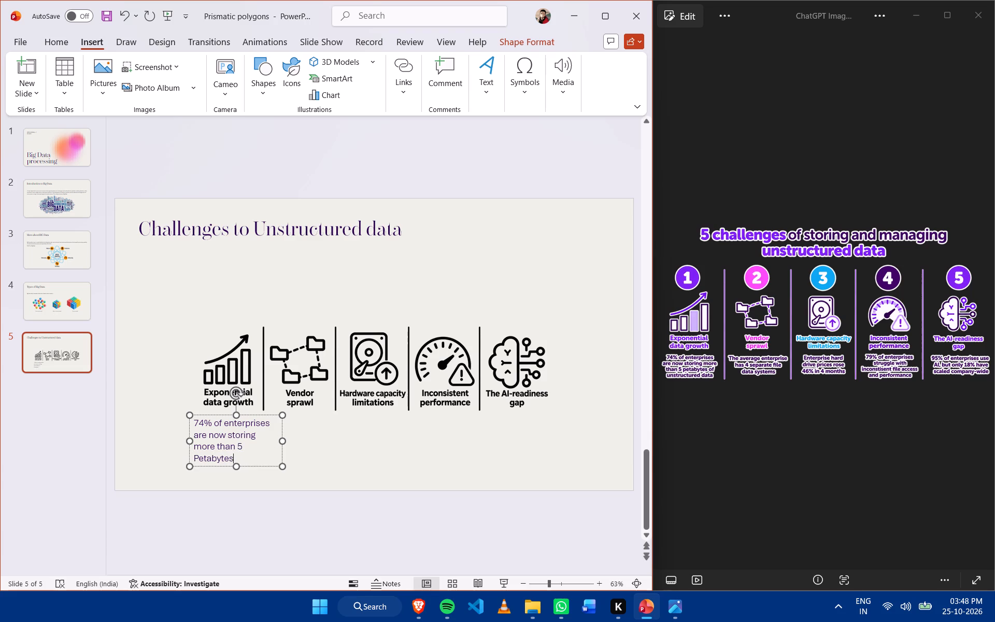
key(space)
text(of unstructured)
key(space)
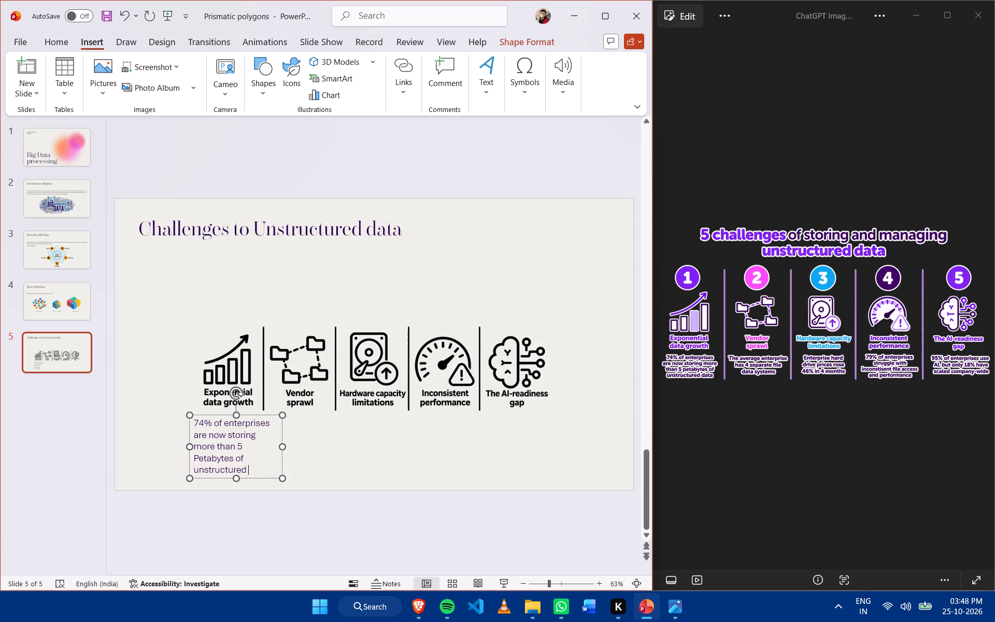
text(data)
Widen the caption box slightly so its text wraps onto four lines.
click(284, 448)
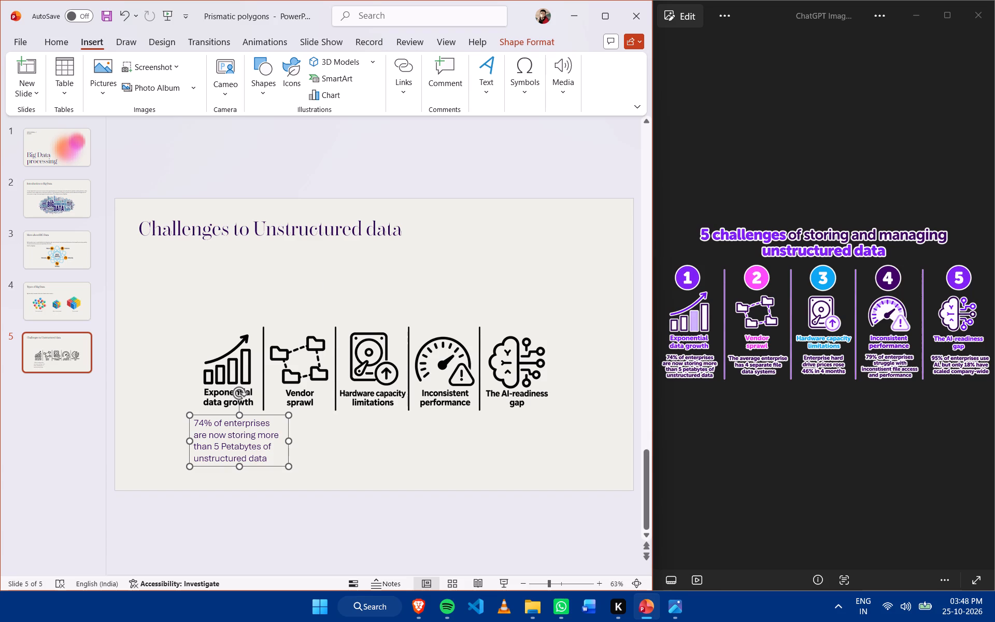
Centre-align the text of the "74% of enterprises" caption beneath "Exponential data growth".
click(271, 415)
click(66, 34)
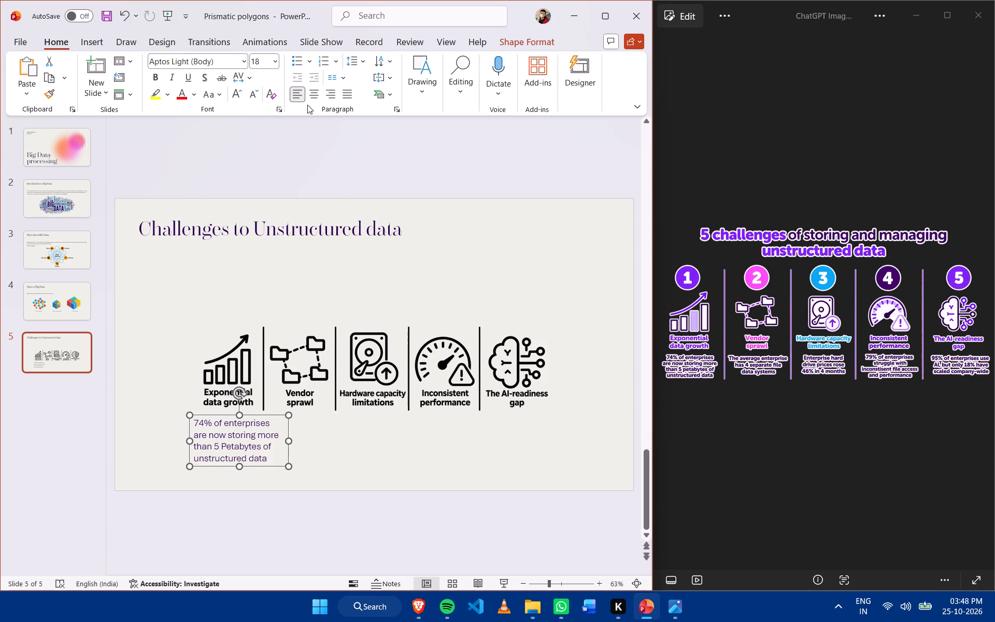
click(316, 91)
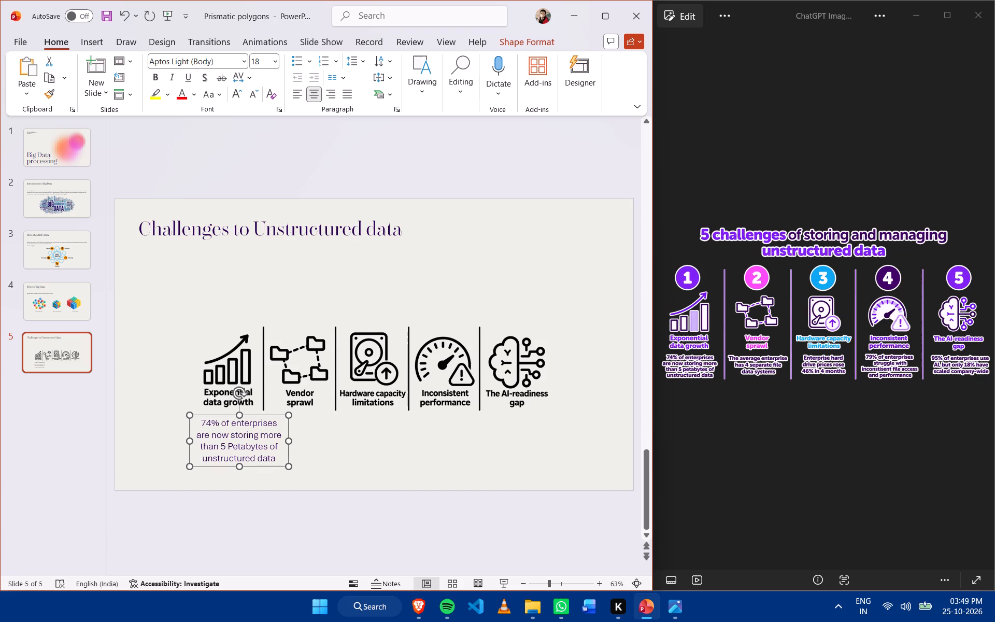
Save the presentation as "Big Data processing" in the OneDrive Desktop folder "study material".
key(ctrl+s)
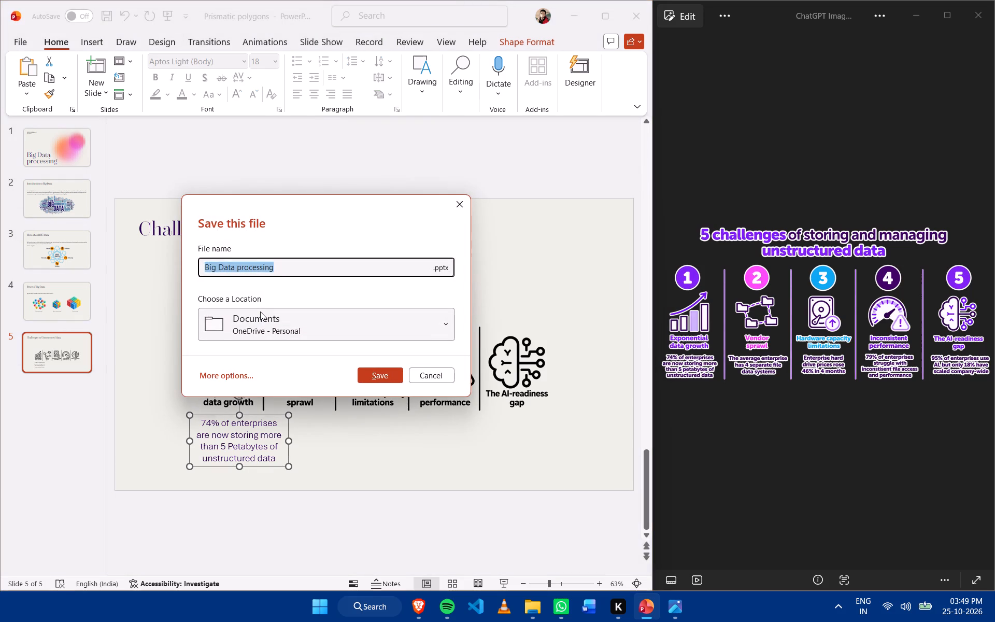
click(324, 328)
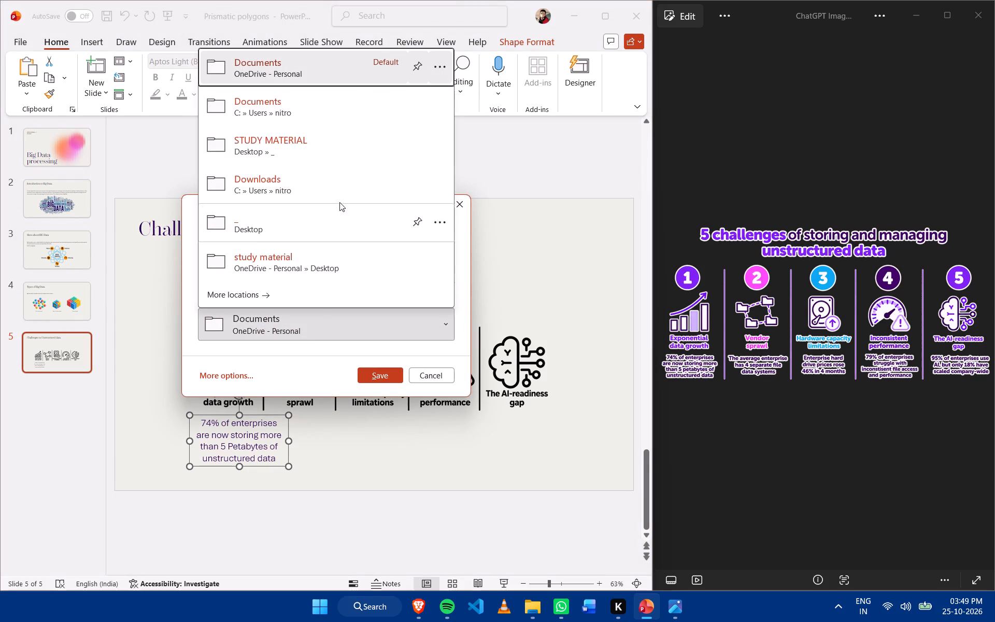
click(311, 266)
click(309, 269)
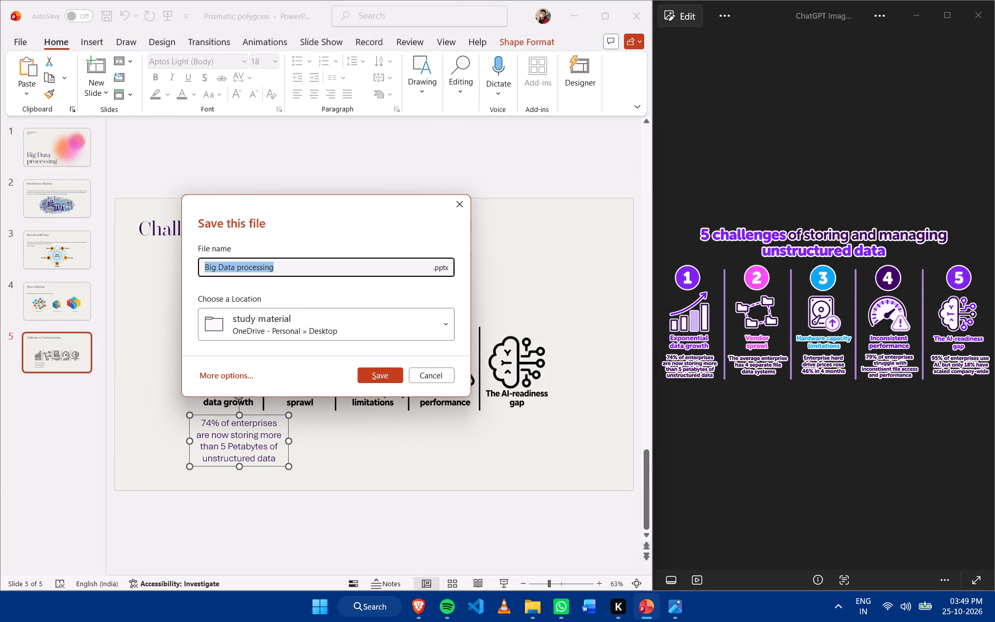
click(375, 225)
click(391, 372)
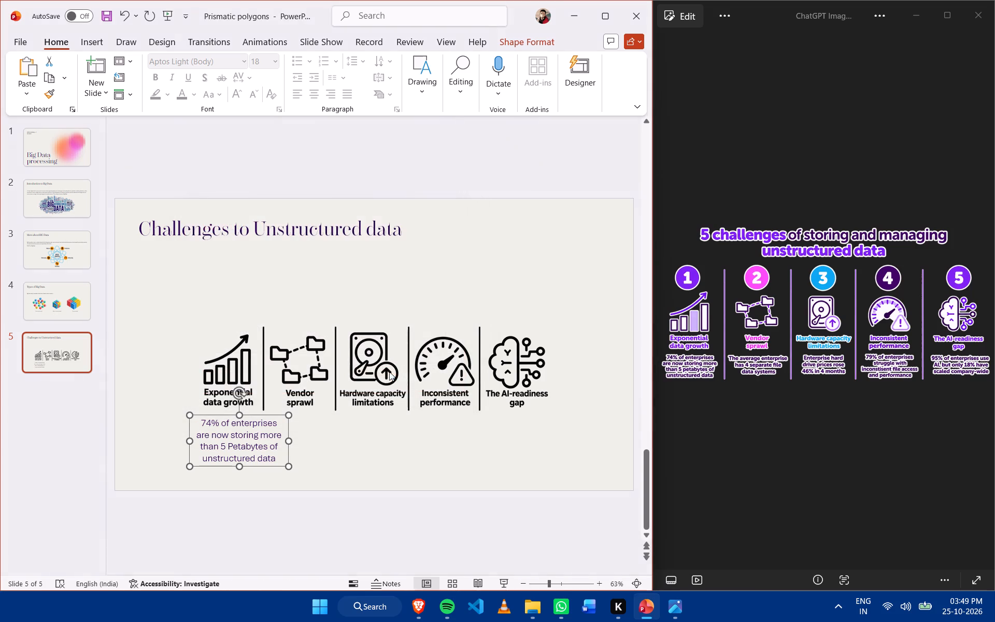